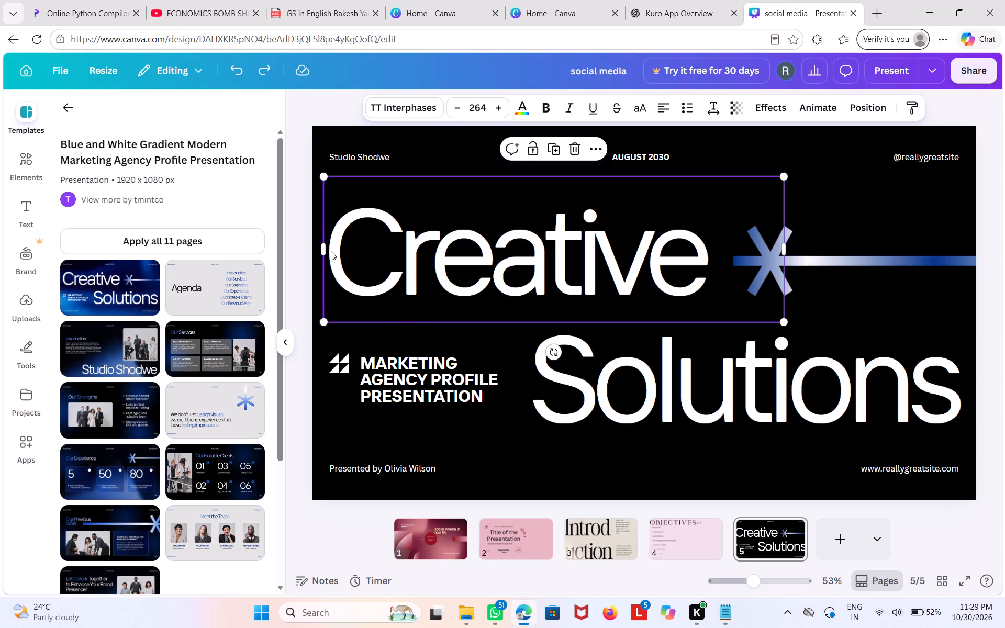
Shift the "Creative" heading on page 5 slightly up and inward, and replace its text with "digital".
left_click_drag(331, 251, 351, 243)
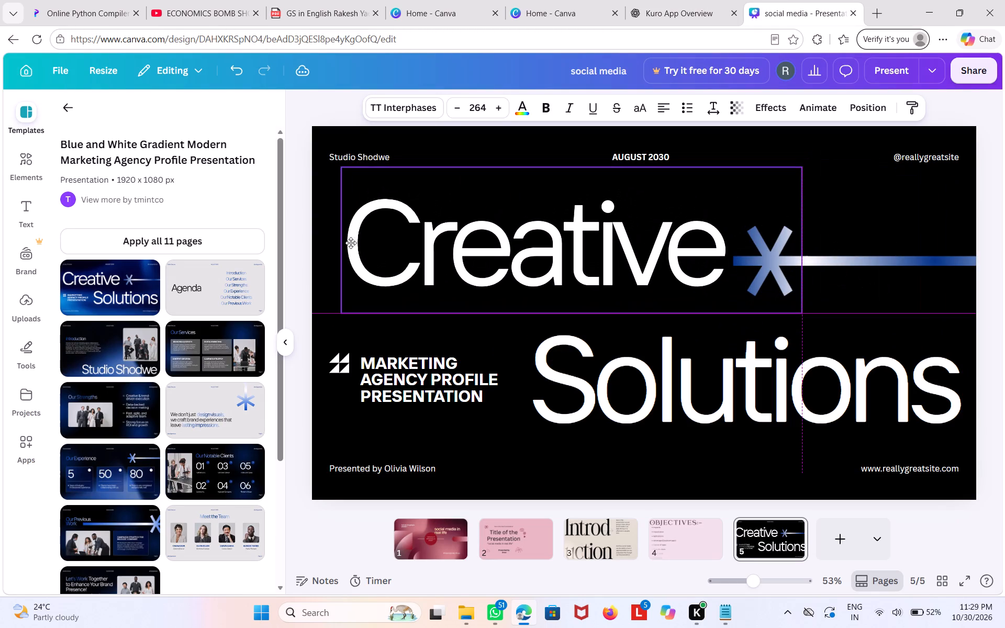
left_click_drag(351, 243, 341, 247)
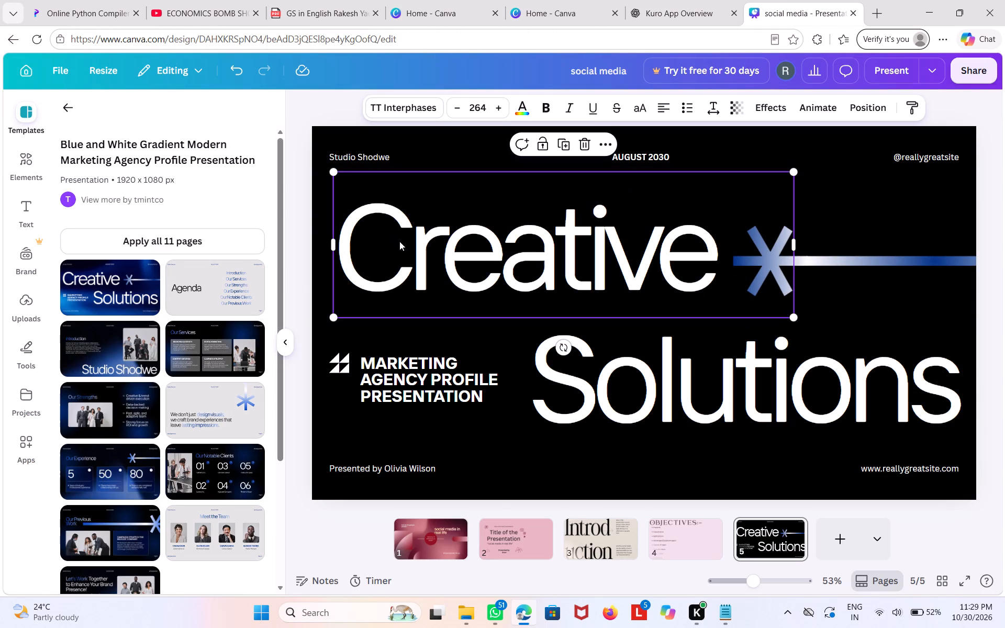
left_click(416, 253)
left_click_drag(416, 253, 657, 244)
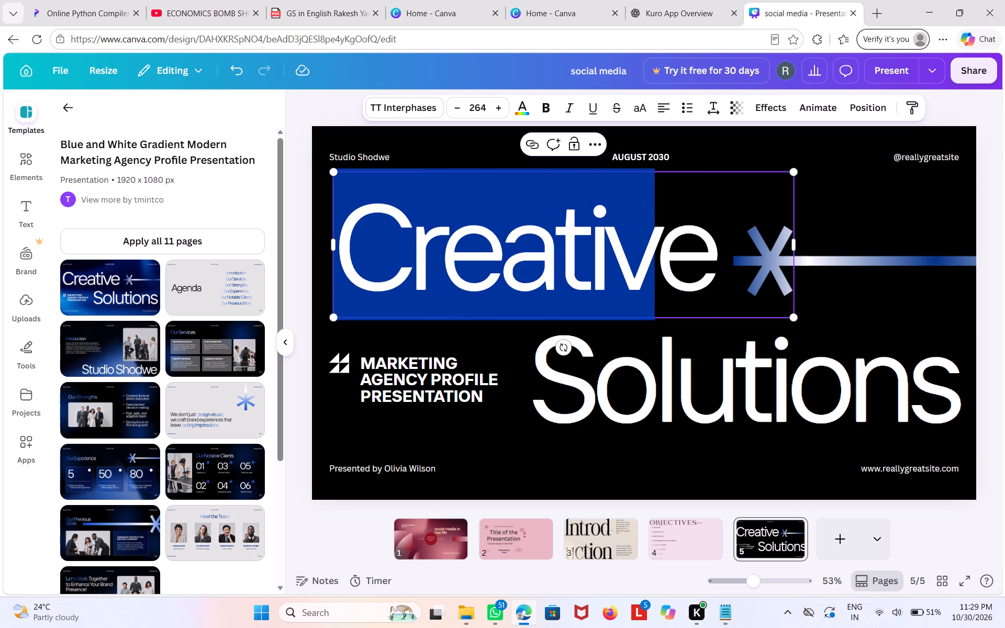
left_click_drag(657, 244, 691, 250)
key("BackSpace")
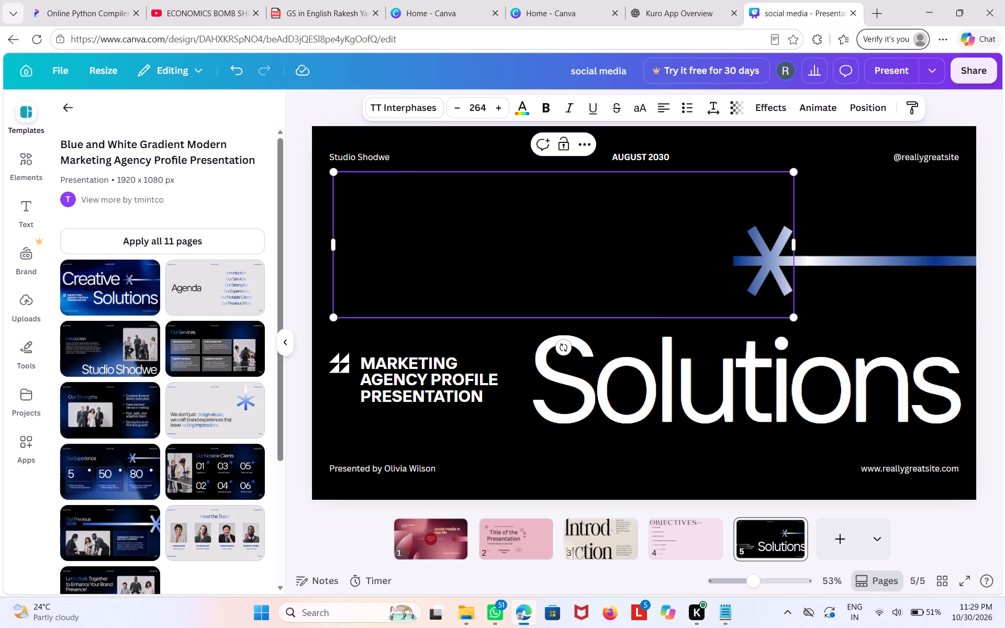
type("digital")
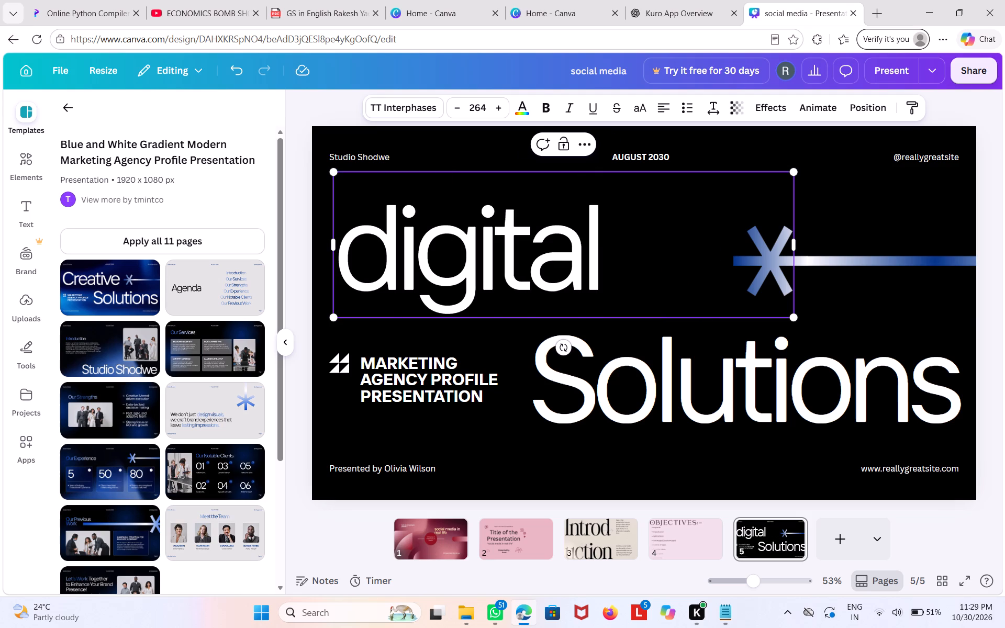
Replace the "Solutions" heading text on page 5 with "marketing".
left_click(555, 394)
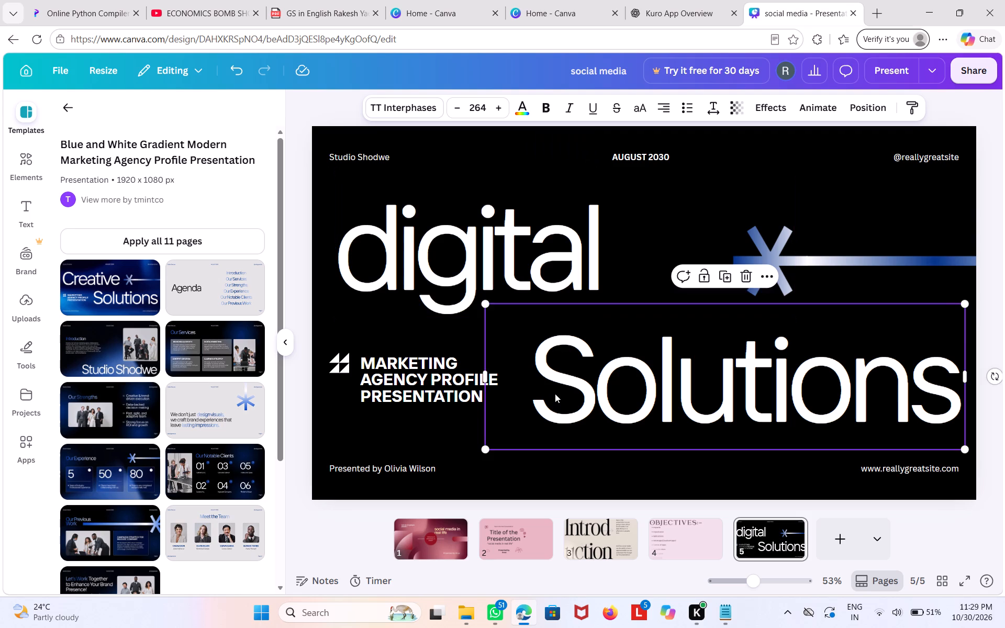
triple_click(583, 386)
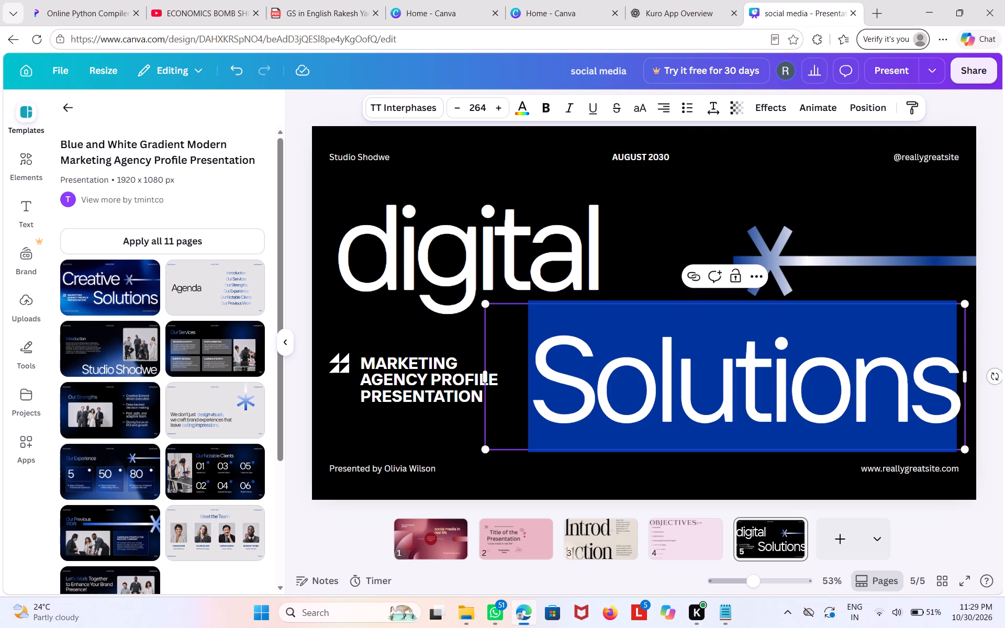
key("BackSpace")
type("marketio")
key("BackSpace")
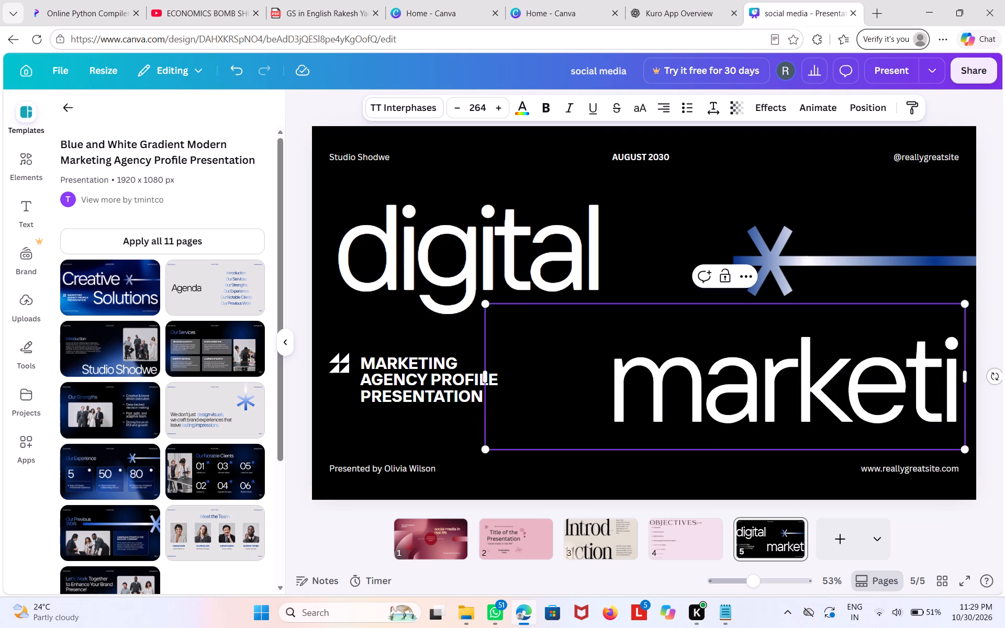
type("ng")
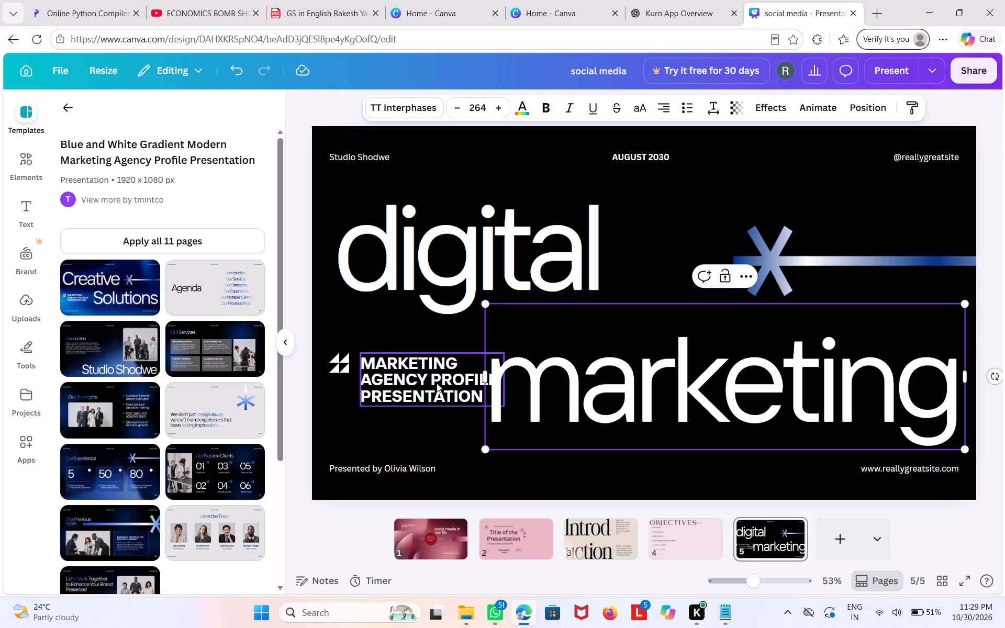
Move the "Marketing Agency Profile Presentation" subtitle below the logo mark and the "Presented by" line toward the slide's bottom centre.
left_click_drag(437, 383, 409, 401)
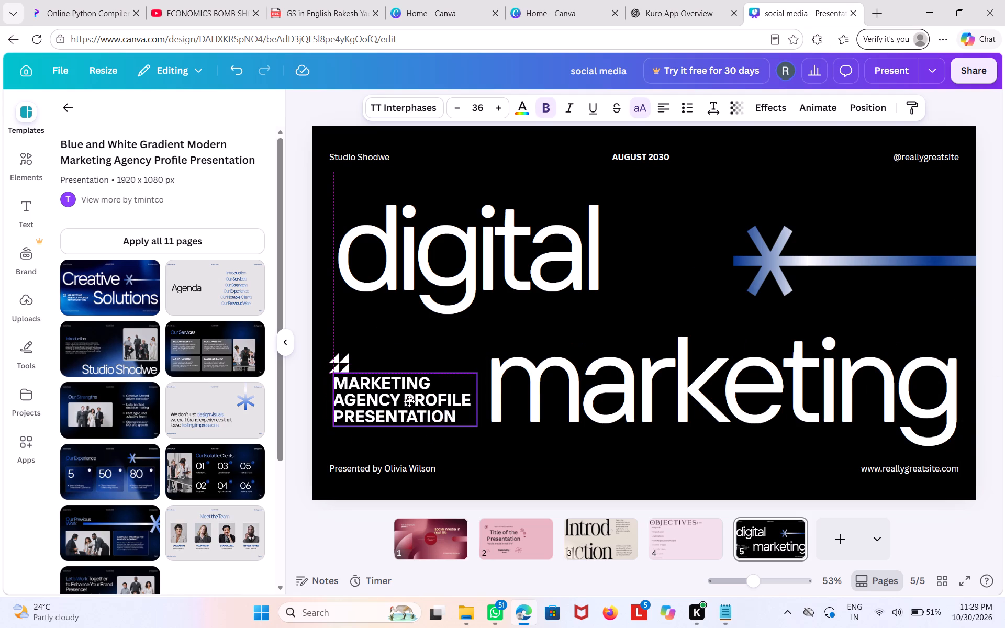
left_click_drag(409, 401, 417, 438)
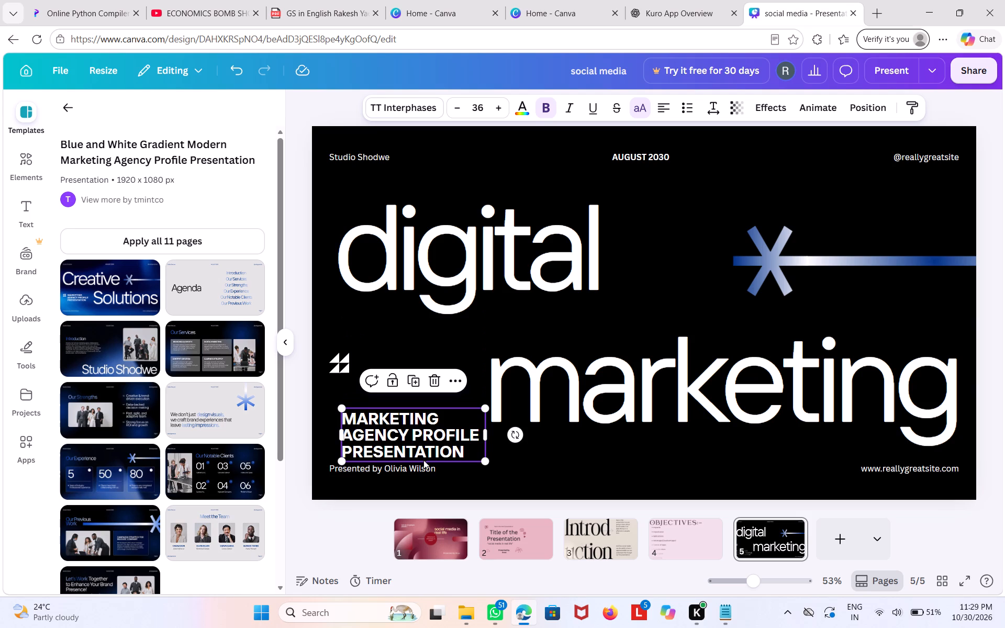
left_click_drag(423, 468, 497, 476)
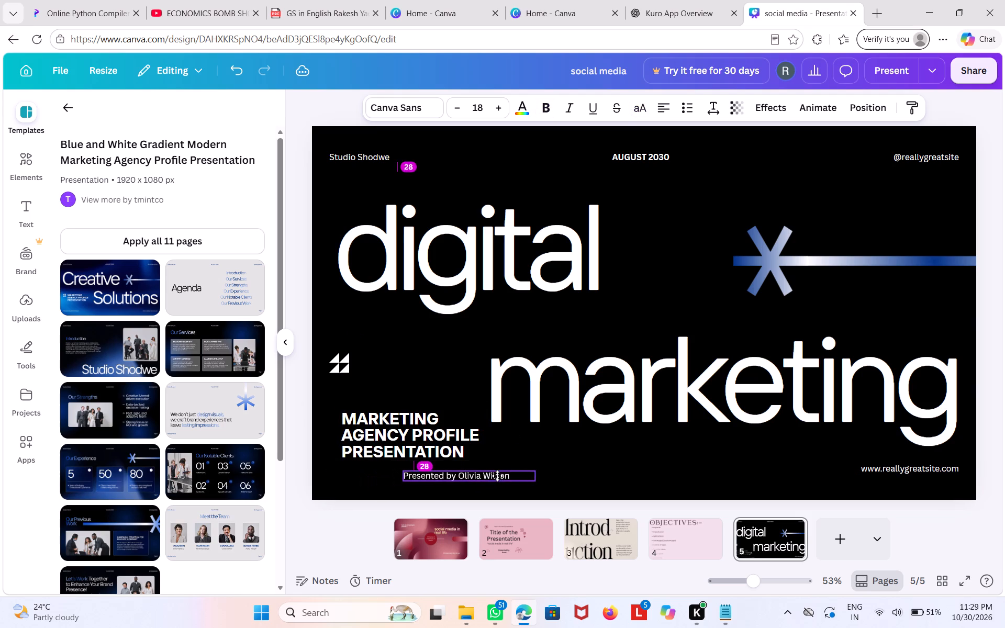
left_click_drag(497, 476, 556, 473)
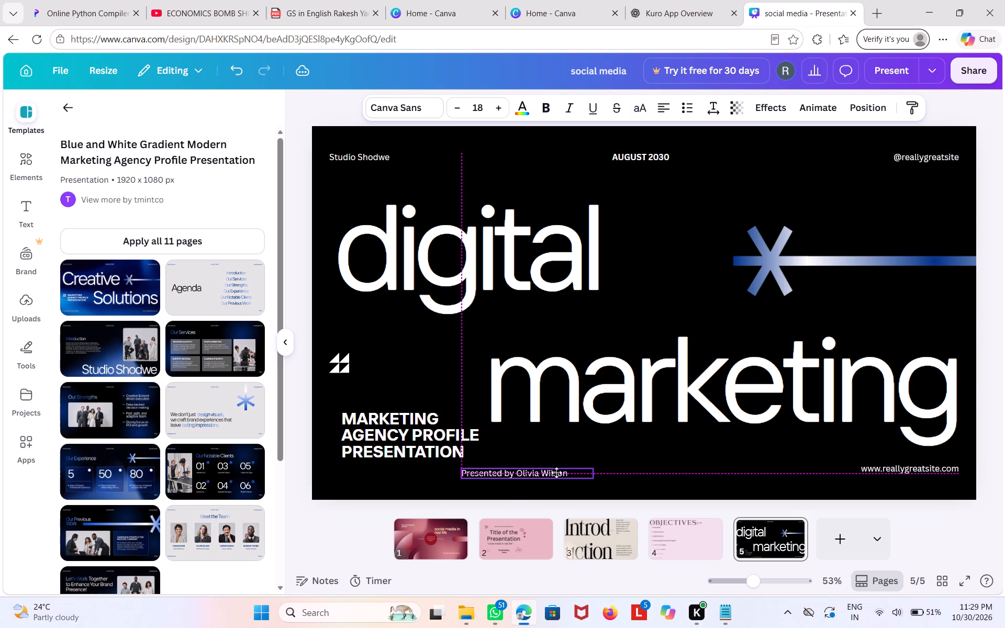
left_click_drag(556, 473, 557, 474)
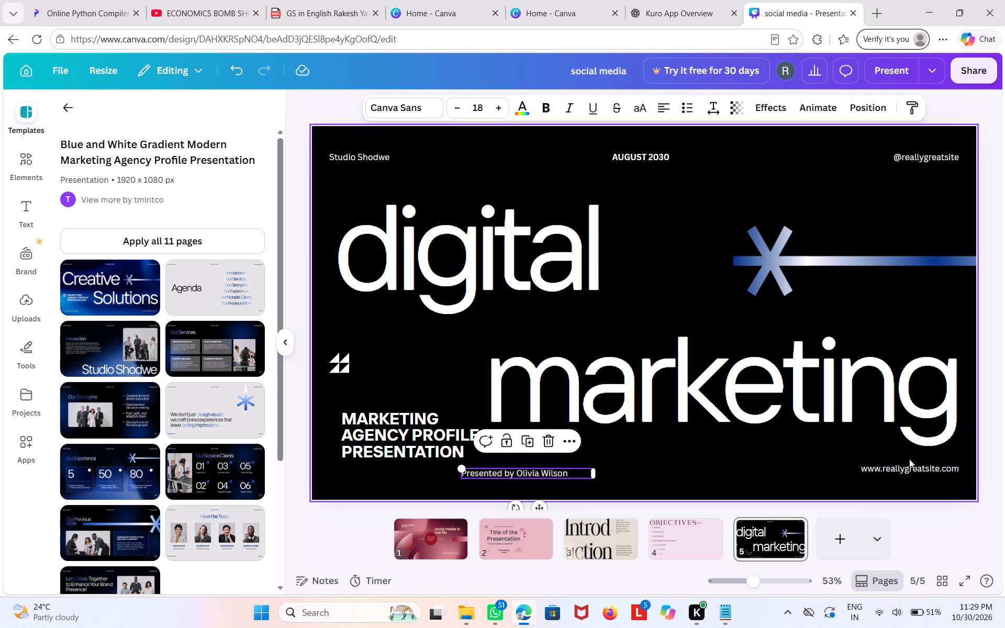
left_click(907, 467)
key("BackSpace")
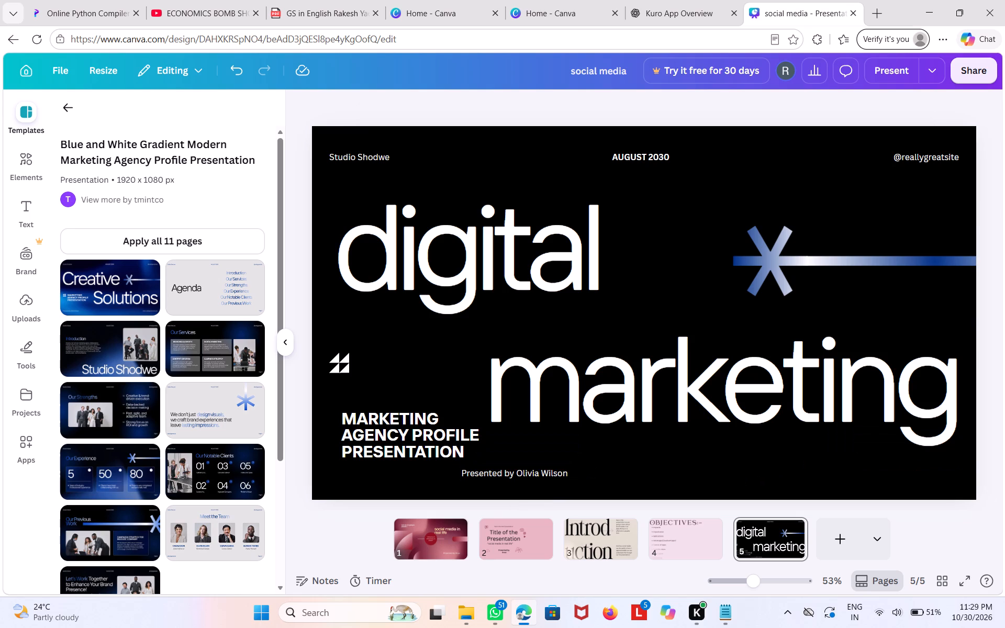
left_click(924, 154)
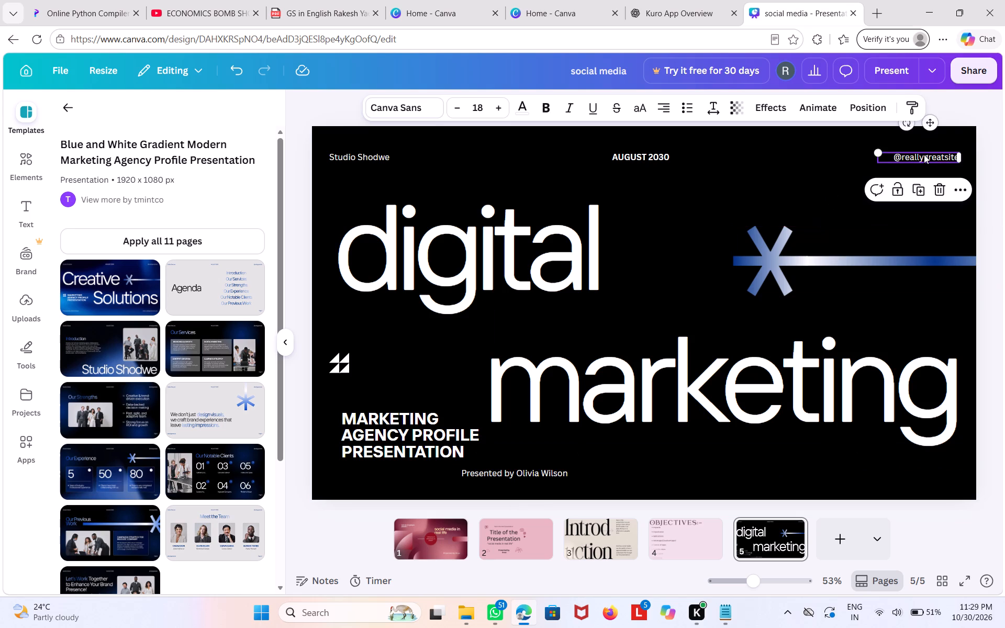
key("BackSpace")
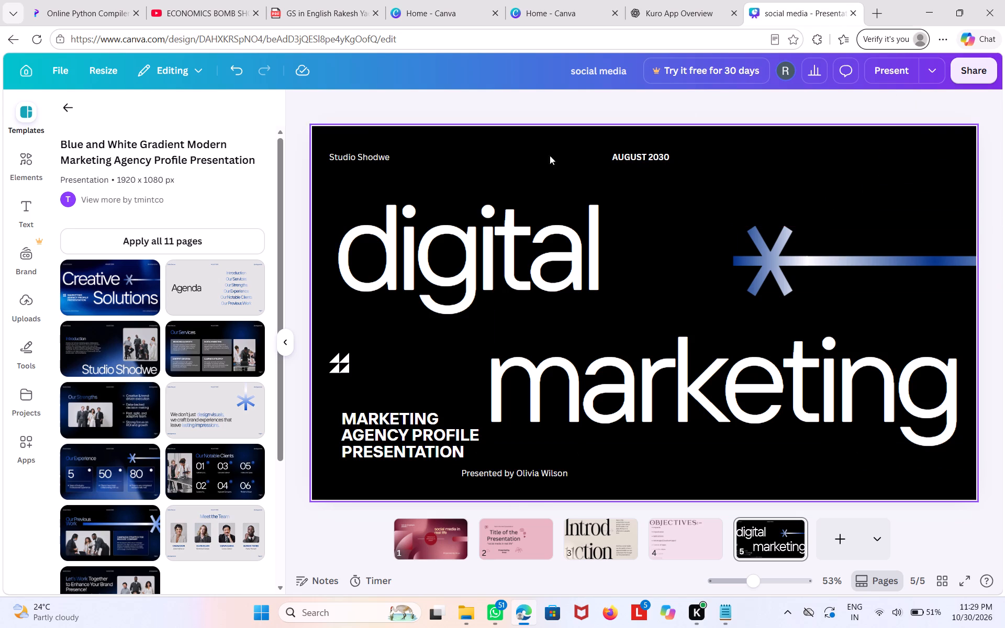
left_click(359, 160)
key("BackSpace")
key("BackSpace")
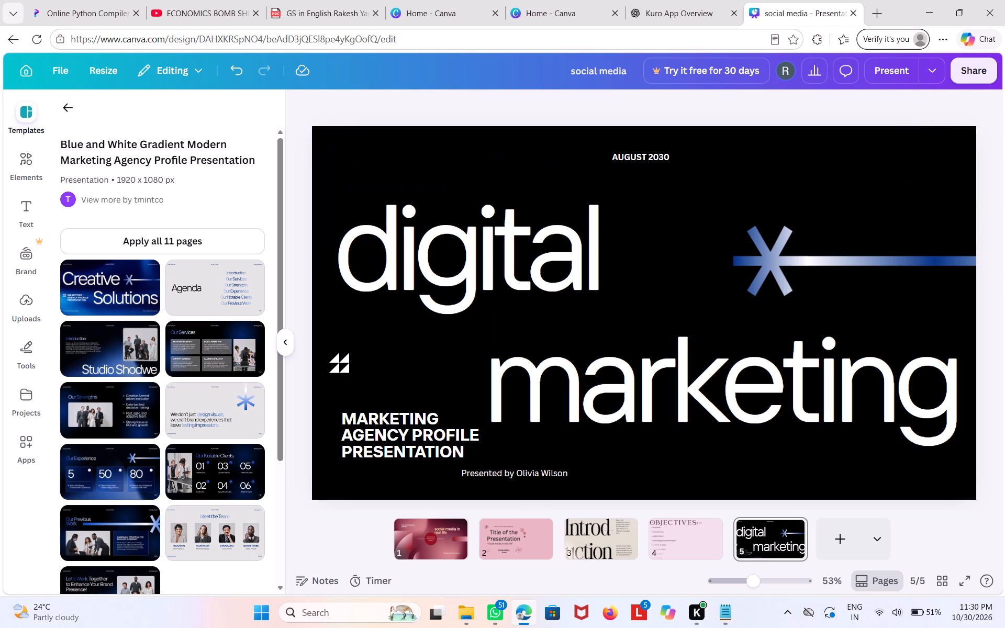
Replace the placeholder name in the "Presented by" line with the actual presenter's name.
left_click(519, 467)
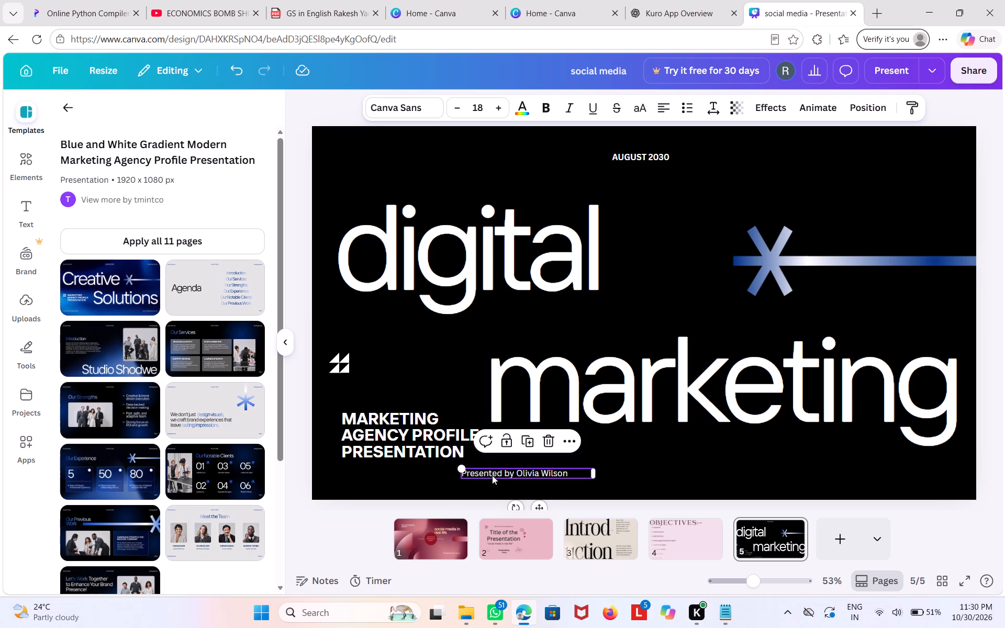
double_click(531, 470)
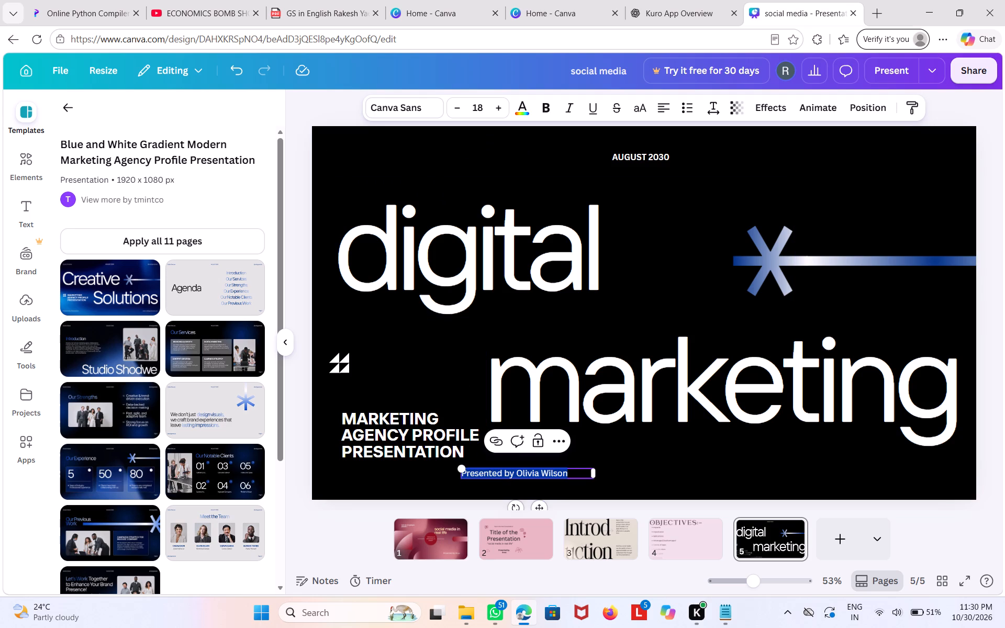
left_click(584, 476)
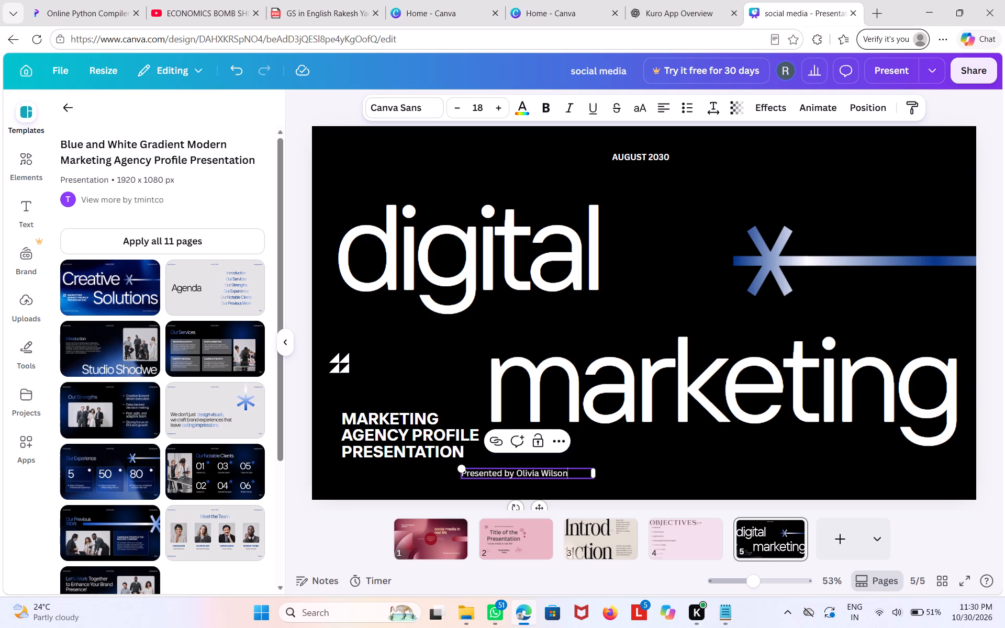
key("BackSpace")
key("BackSpace")
key("BackSpace")
key("BackSpace")
key("BackSpace")
key("BackSpace")
key("BackSpace")
key("BackSpace")
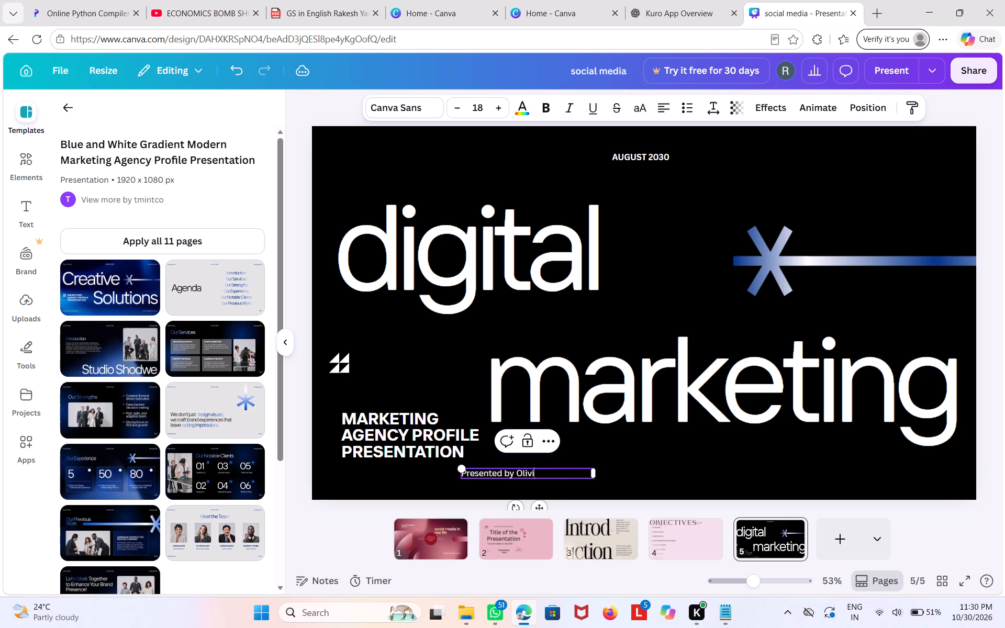
key("BackSpace")
key("BackSpace")
key("BackSpace")
key("BackSpace")
key("BackSpace")
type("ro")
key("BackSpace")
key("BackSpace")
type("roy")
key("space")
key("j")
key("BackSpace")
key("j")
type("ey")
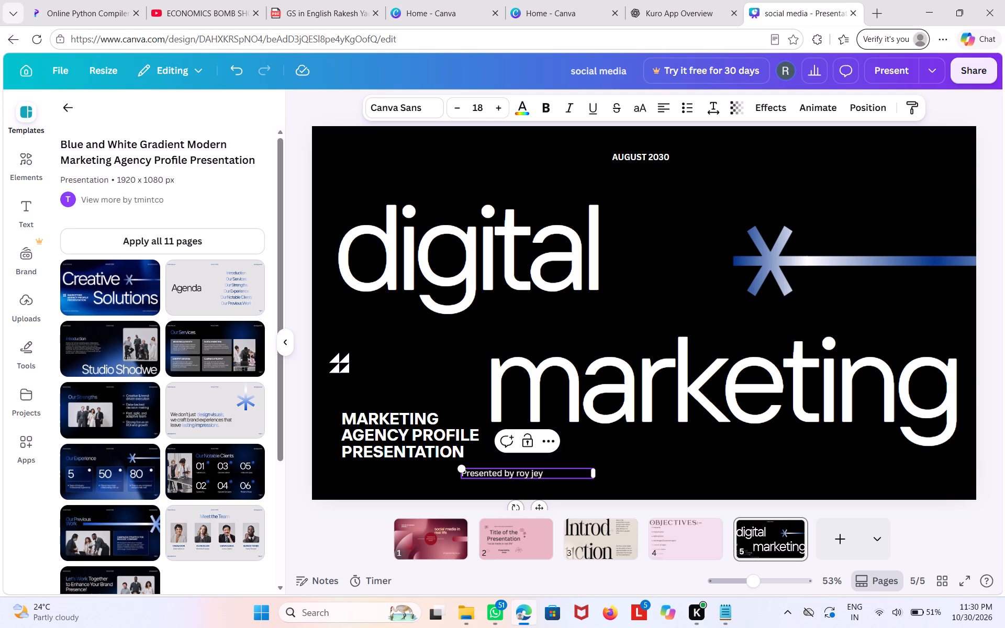
left_click(745, 474)
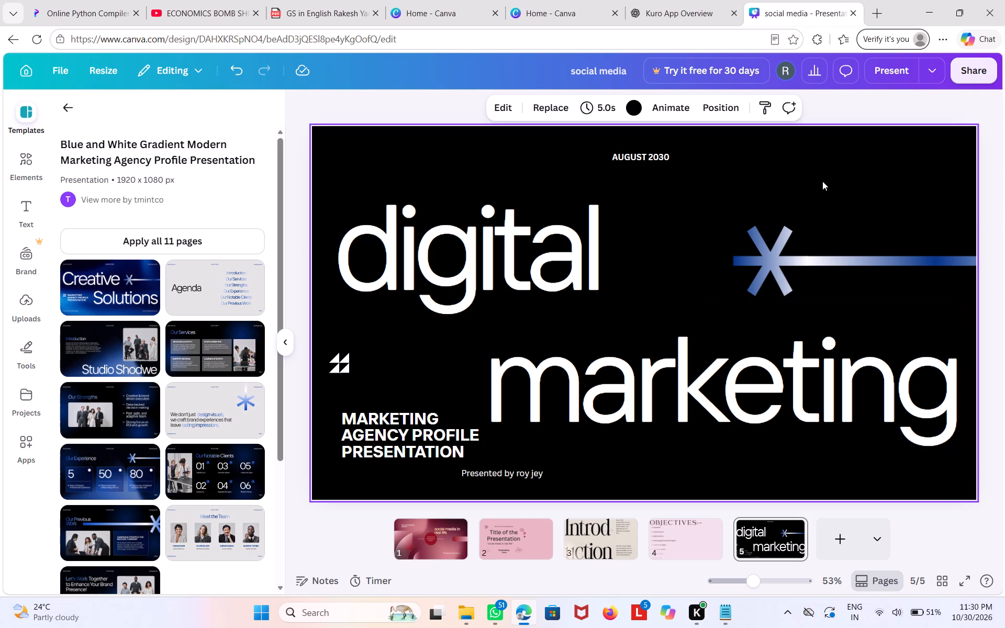
Add a new blank page after page 5.
left_click(847, 545)
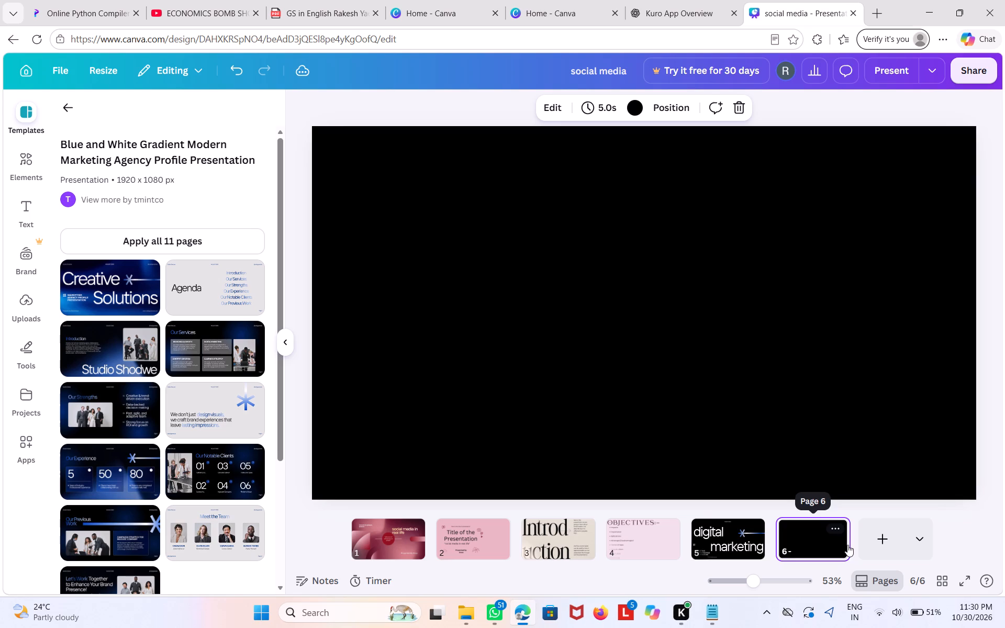
left_click(196, 275)
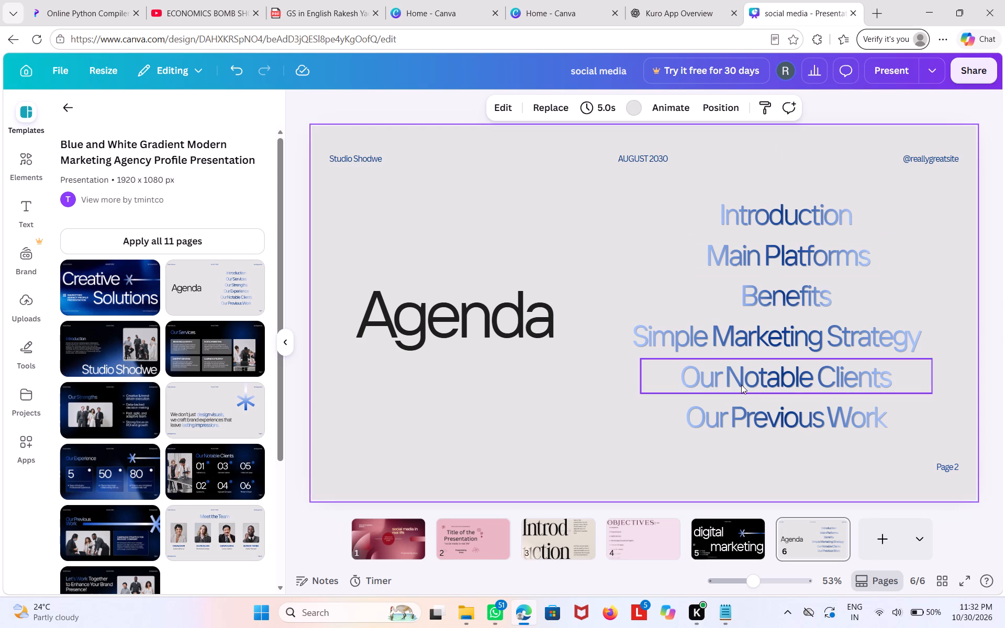
Replace the "Our Notable Clients" agenda entry with "importance".
left_click_drag(696, 375, 701, 375)
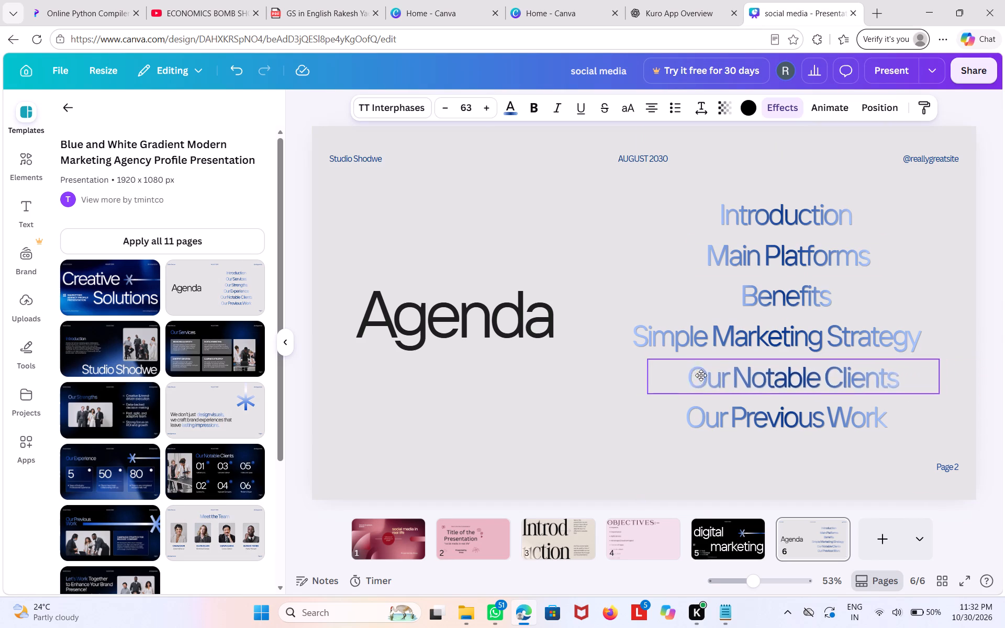
left_click_drag(701, 375, 690, 374)
triple_click(690, 374)
key("BackSpace")
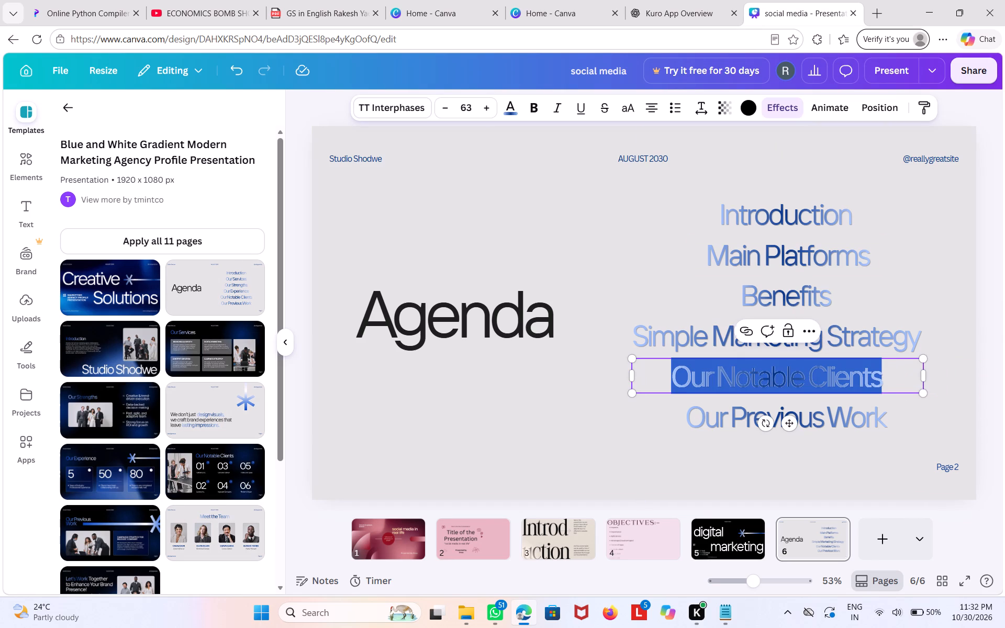
type("impo")
type("rtance")
key("Return")
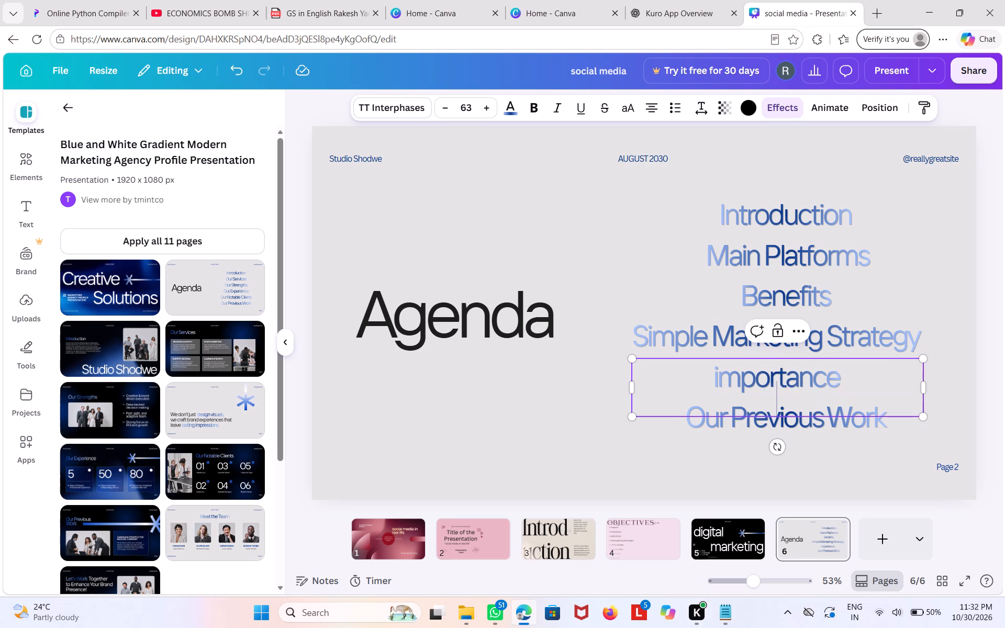
key("BackSpace")
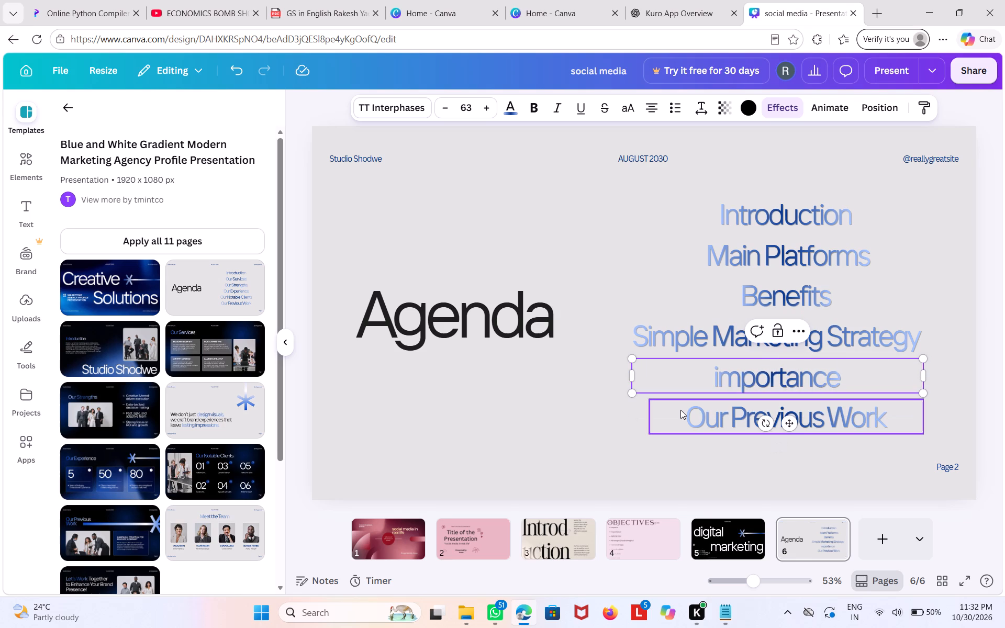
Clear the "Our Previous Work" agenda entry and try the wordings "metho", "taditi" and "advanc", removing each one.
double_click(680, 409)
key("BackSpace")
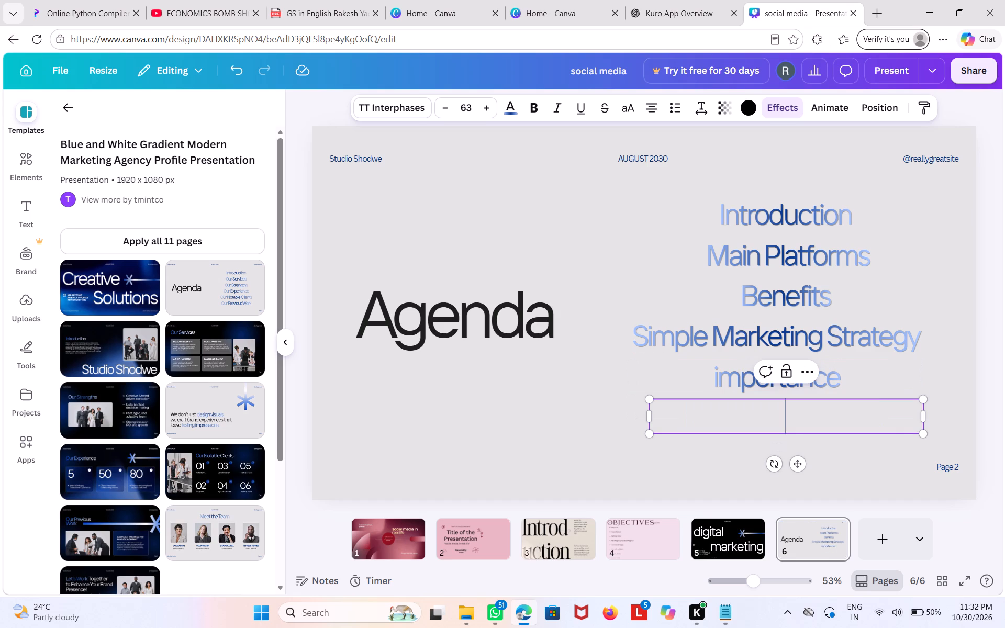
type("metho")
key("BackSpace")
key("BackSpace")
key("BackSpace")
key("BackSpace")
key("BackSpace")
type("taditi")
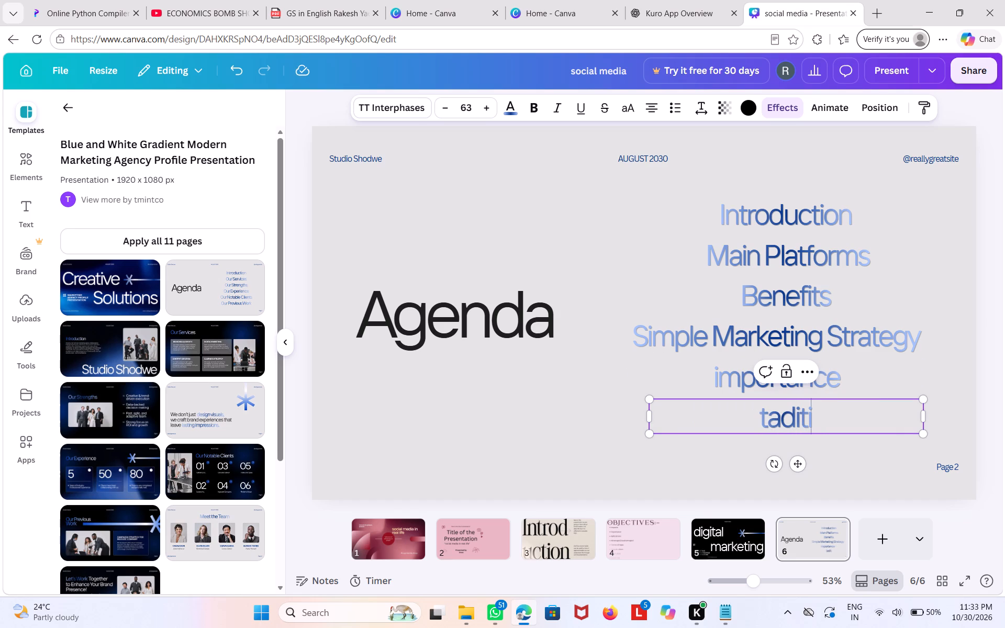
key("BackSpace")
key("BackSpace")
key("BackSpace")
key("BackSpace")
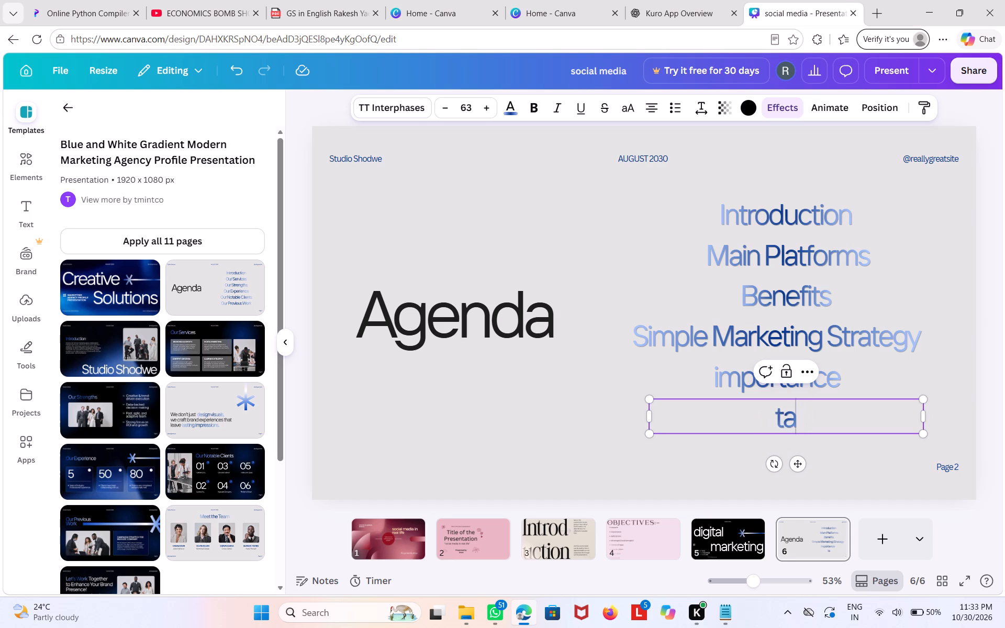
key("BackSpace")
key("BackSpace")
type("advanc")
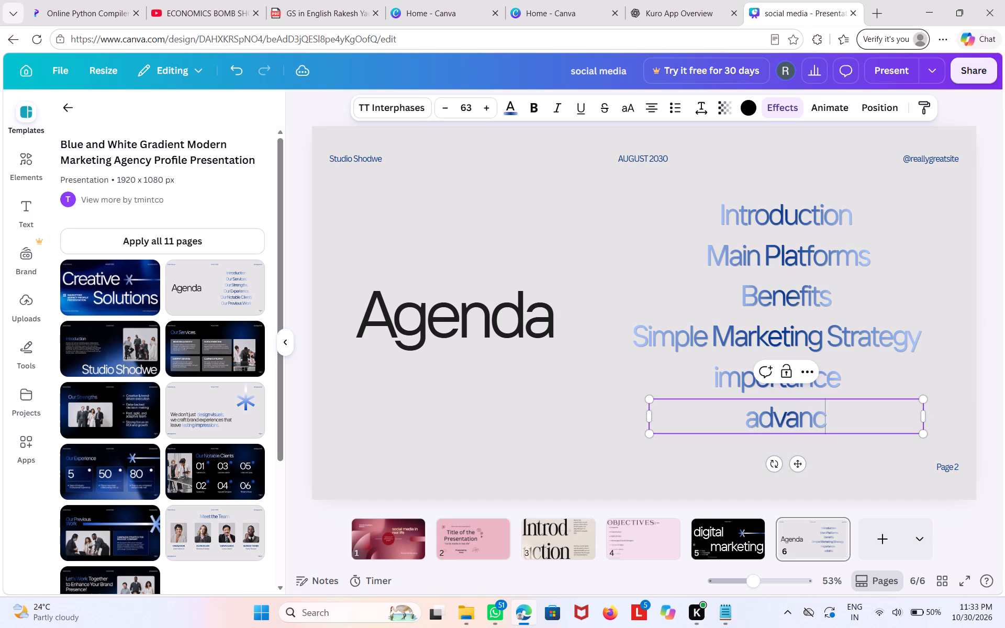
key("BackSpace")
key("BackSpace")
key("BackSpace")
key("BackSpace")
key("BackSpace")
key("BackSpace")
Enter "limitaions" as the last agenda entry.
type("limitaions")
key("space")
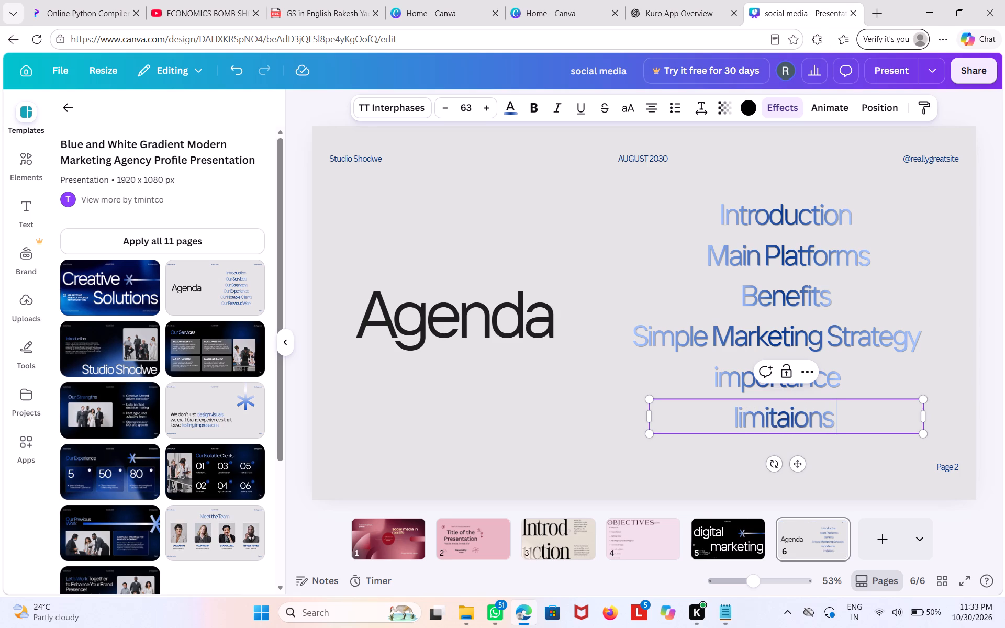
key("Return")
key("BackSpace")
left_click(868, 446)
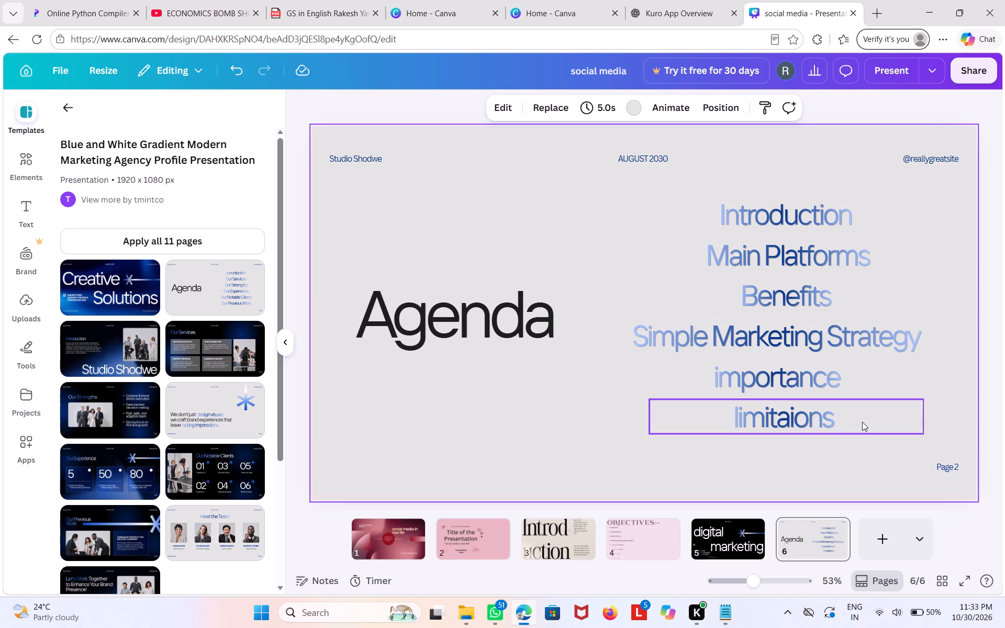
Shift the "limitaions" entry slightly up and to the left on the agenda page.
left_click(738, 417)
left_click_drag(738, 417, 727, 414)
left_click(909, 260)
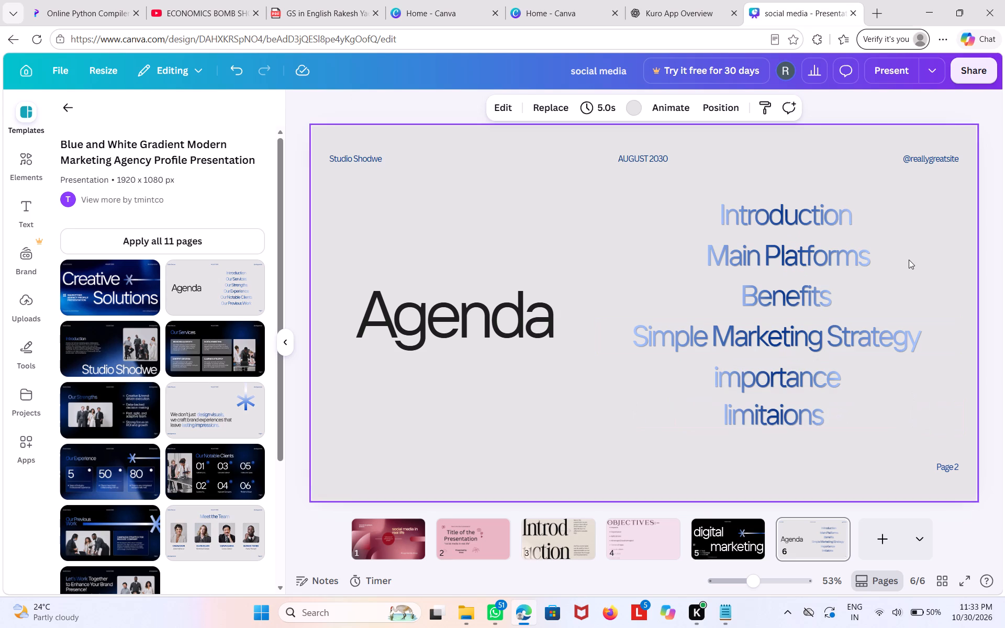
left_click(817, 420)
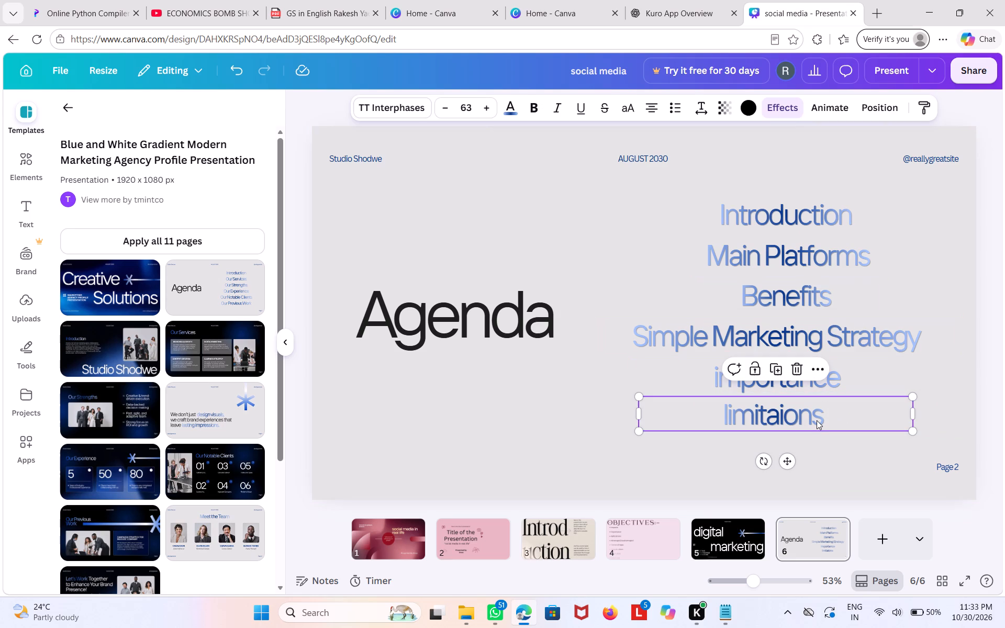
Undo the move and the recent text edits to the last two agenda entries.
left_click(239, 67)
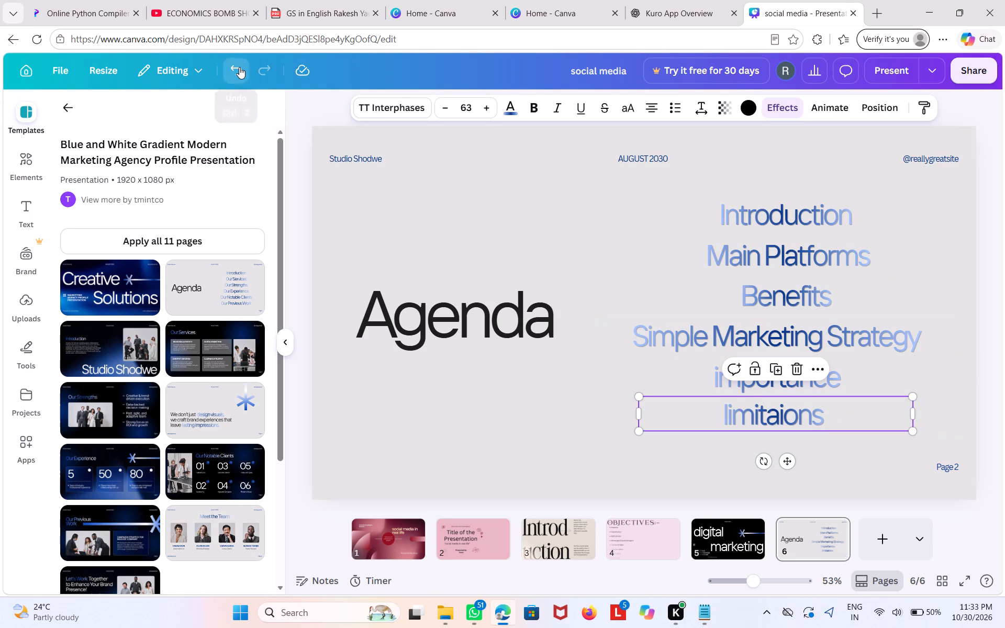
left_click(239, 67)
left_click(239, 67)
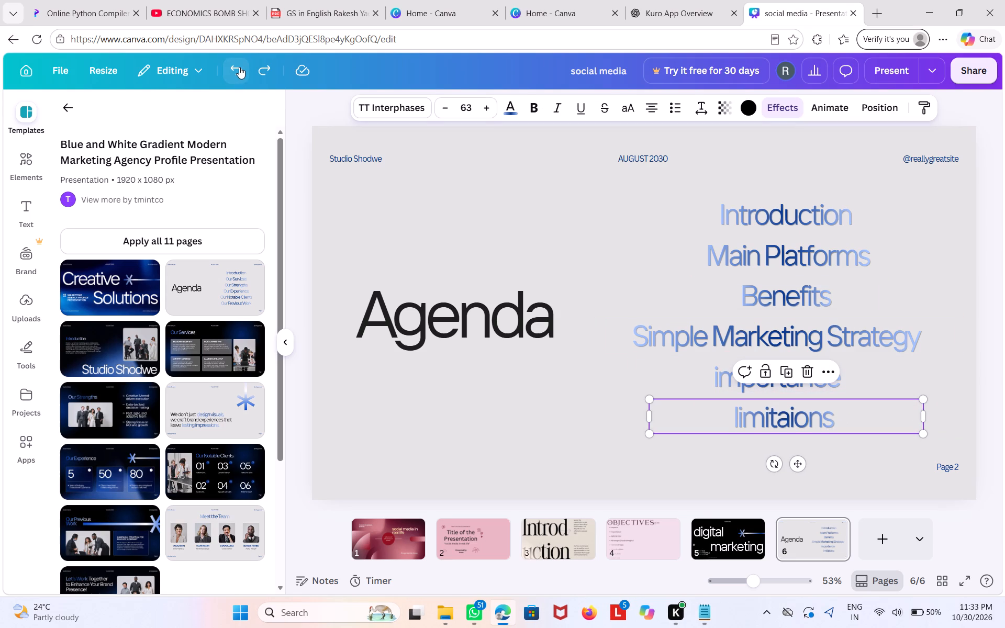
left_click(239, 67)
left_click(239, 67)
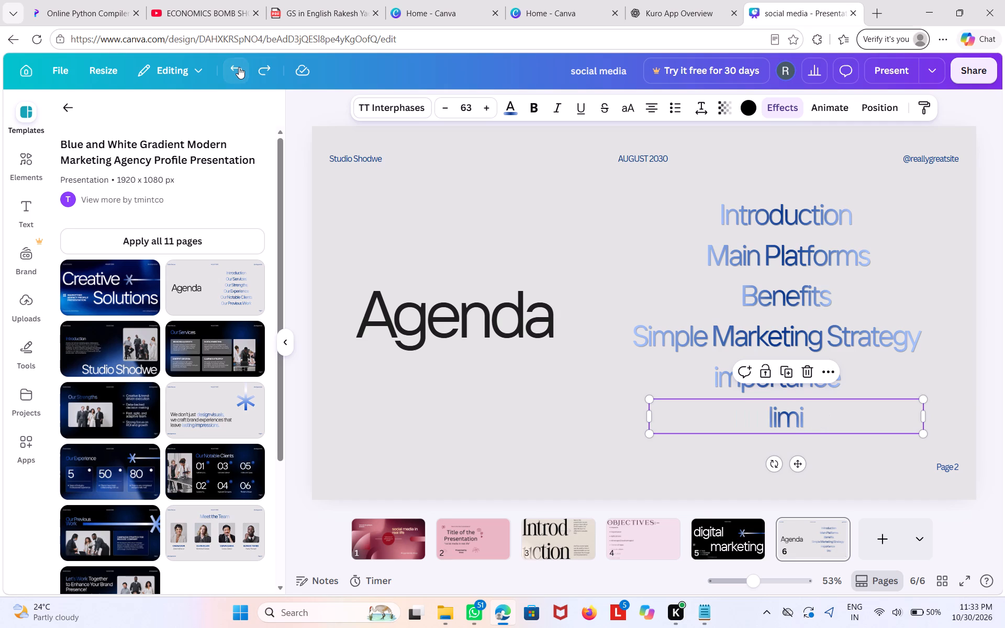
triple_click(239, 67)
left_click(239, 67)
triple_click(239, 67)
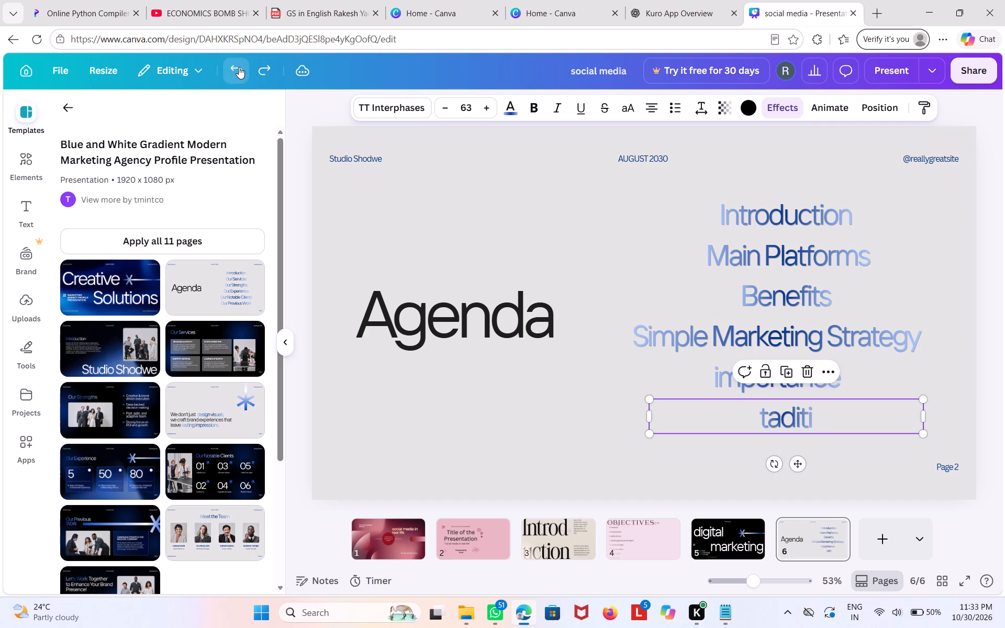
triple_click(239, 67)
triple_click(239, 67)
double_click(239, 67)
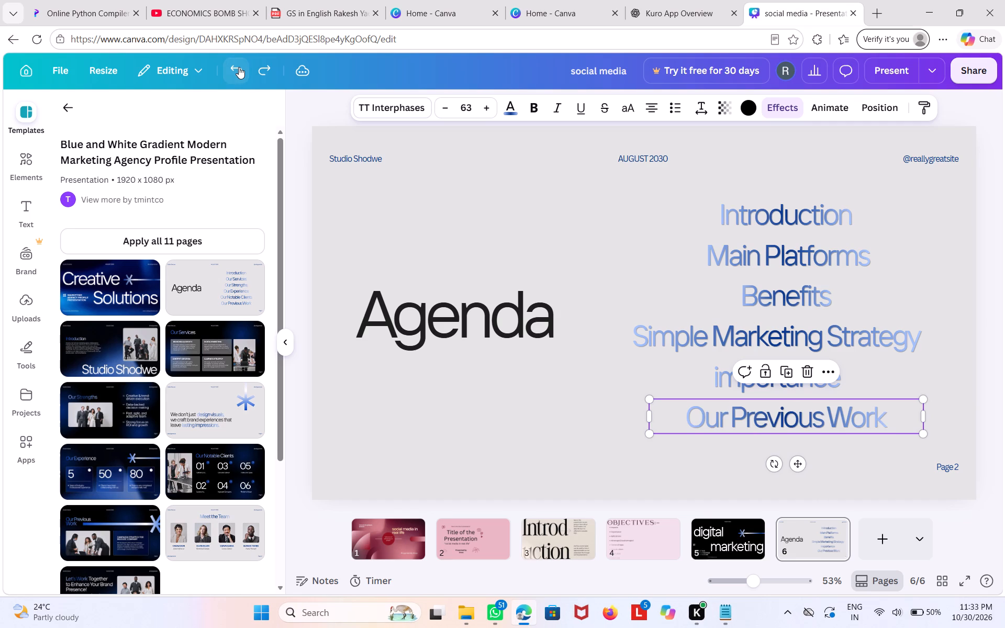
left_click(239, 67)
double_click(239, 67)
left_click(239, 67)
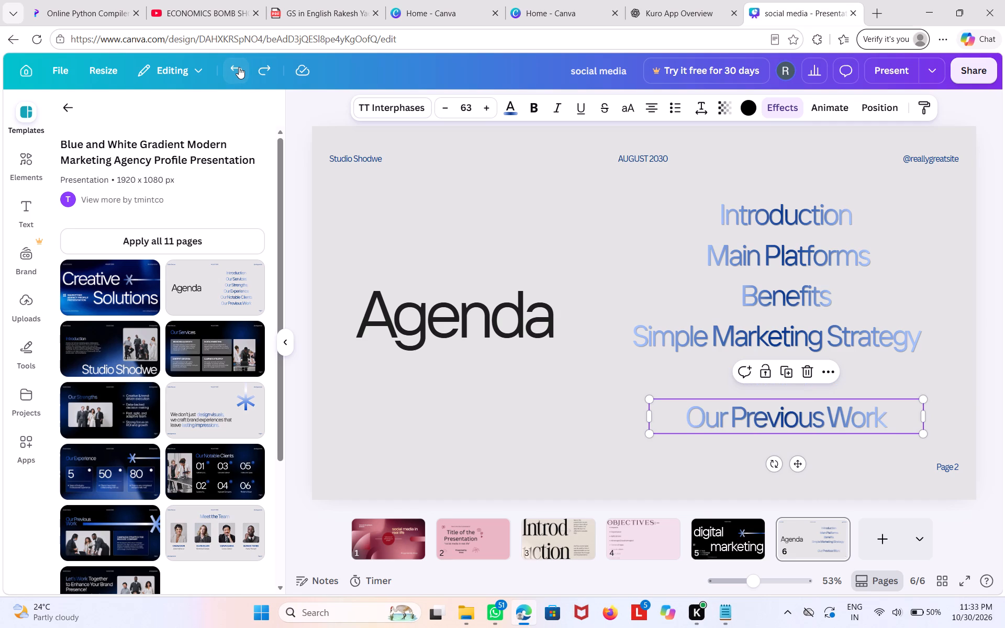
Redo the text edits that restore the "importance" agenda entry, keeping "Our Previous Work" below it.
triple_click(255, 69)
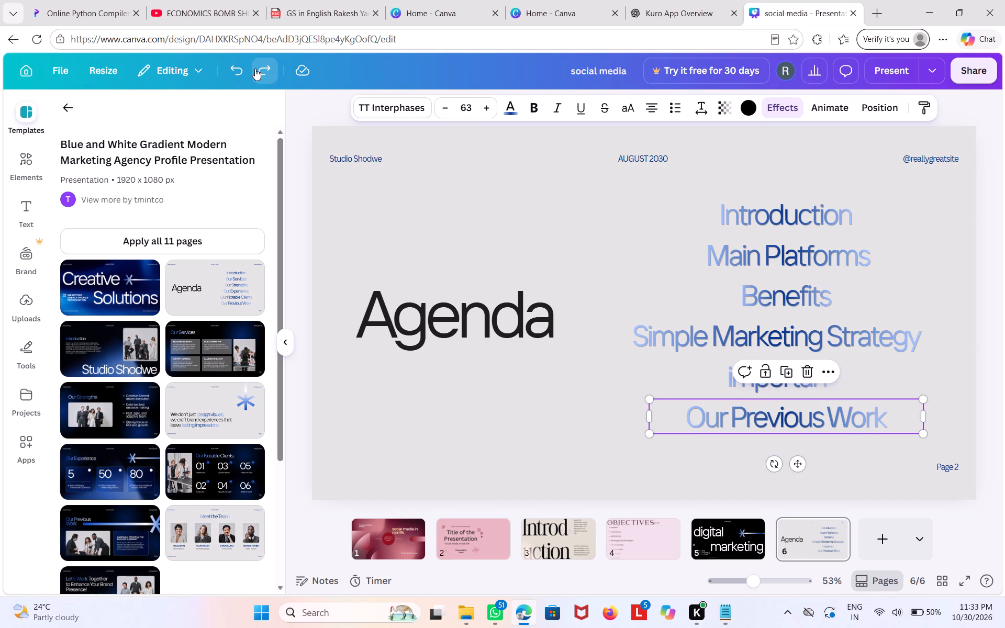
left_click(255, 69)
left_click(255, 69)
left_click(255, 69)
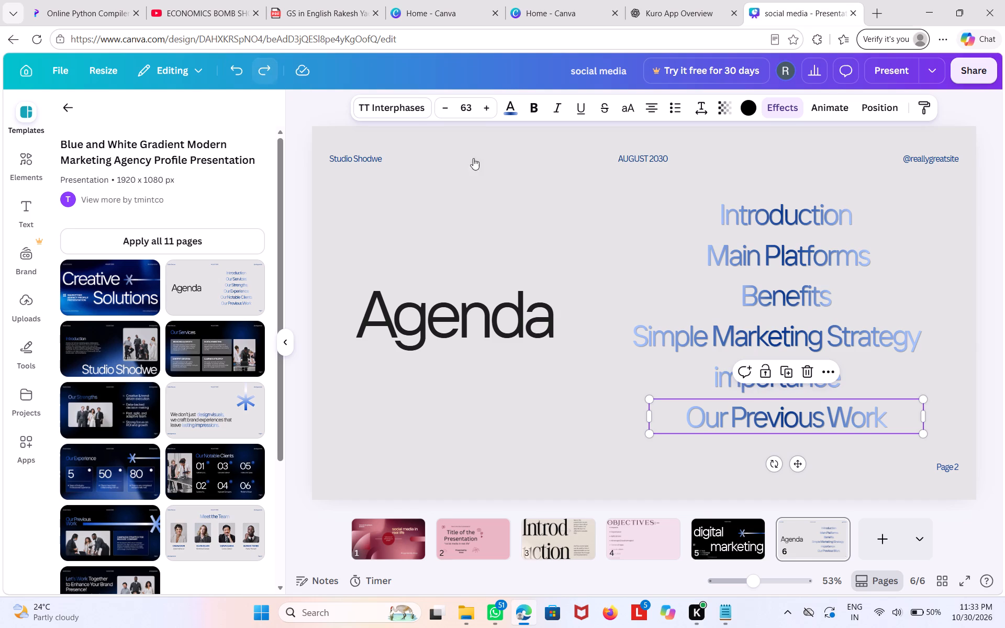
Replace the "Our Previous Work" agenda entry with "conclusion".
double_click(731, 415)
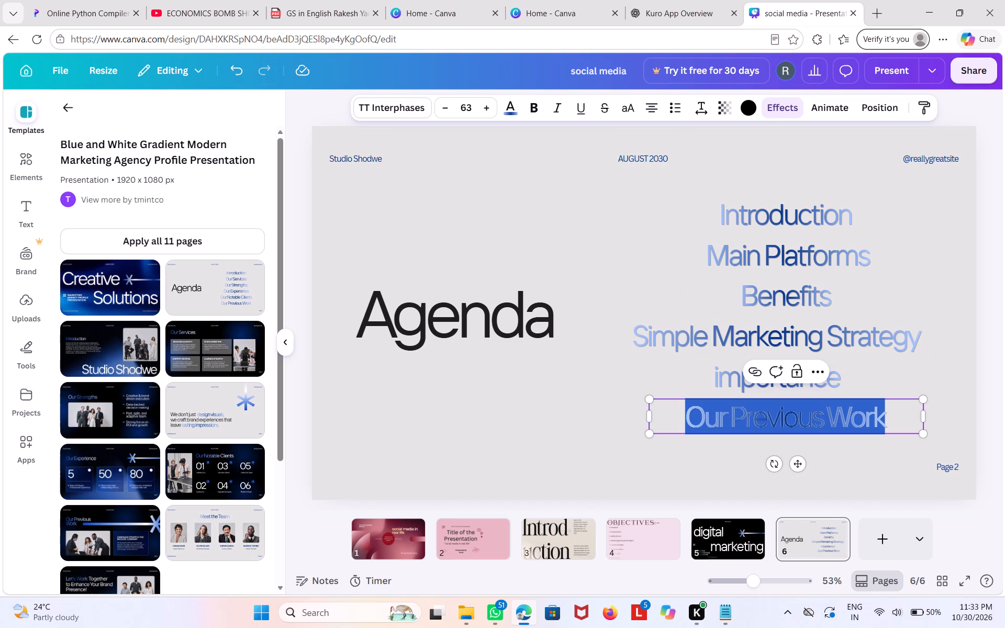
key("BackSpace")
type("conclusion")
left_click(977, 328)
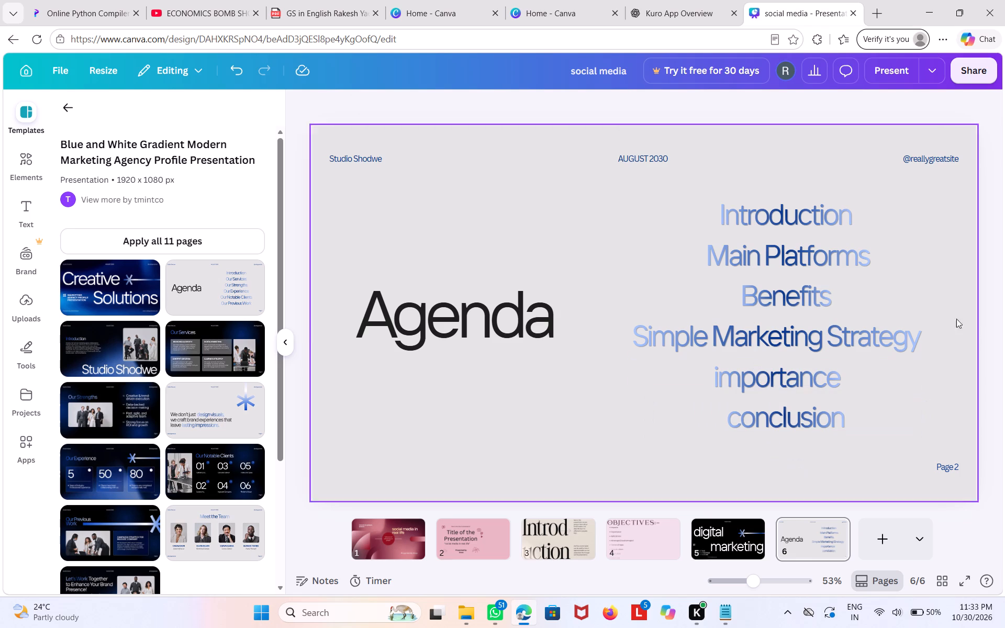
Delete the grouped header text with the studio name, date and handle from the agenda page.
left_click(363, 153)
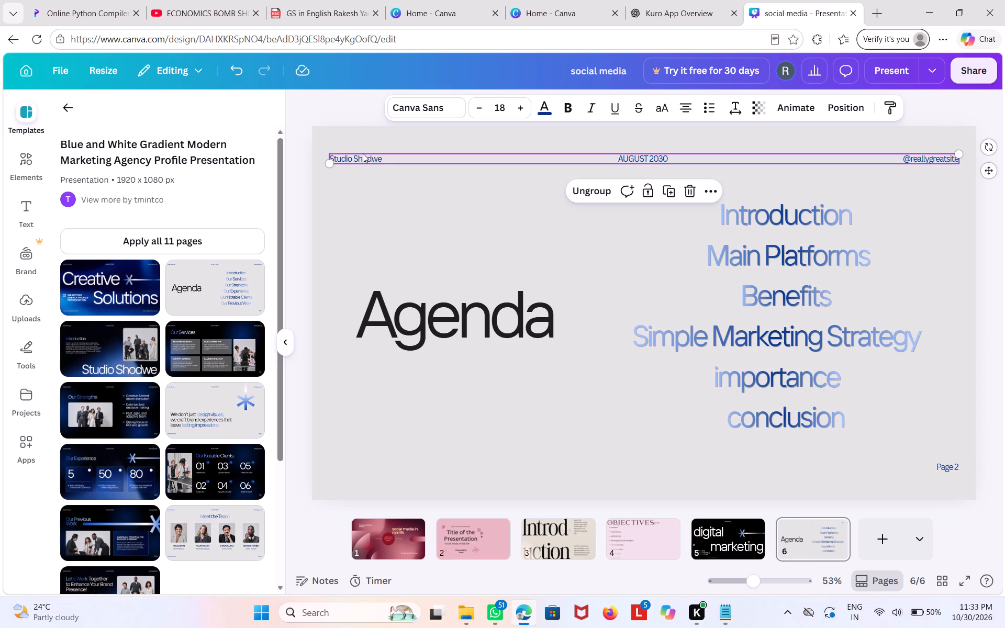
key("BackSpace")
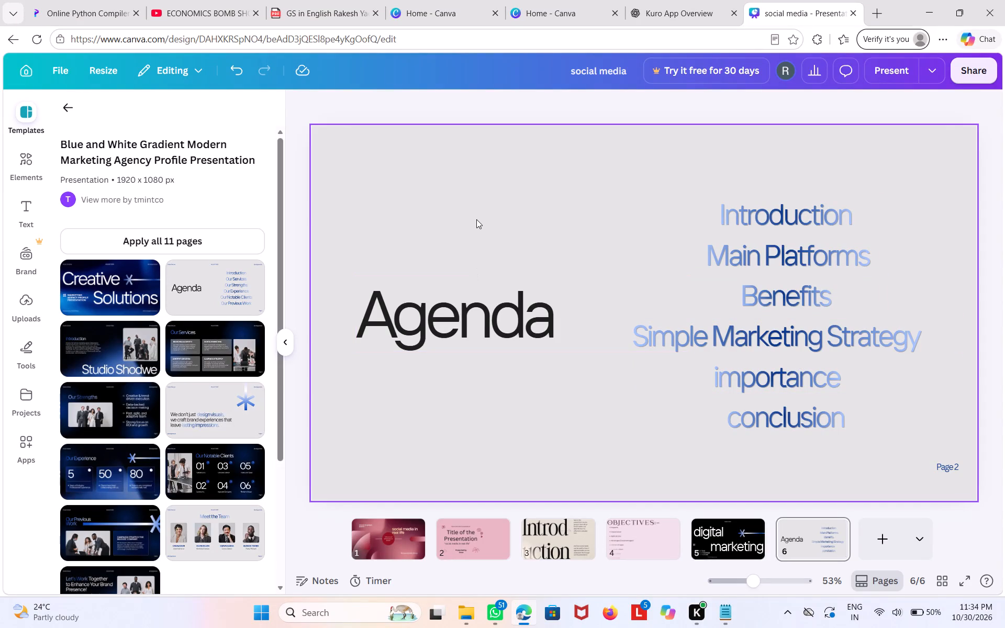
Replace the page's large title "Agenda" with "objectives".
left_click(433, 320)
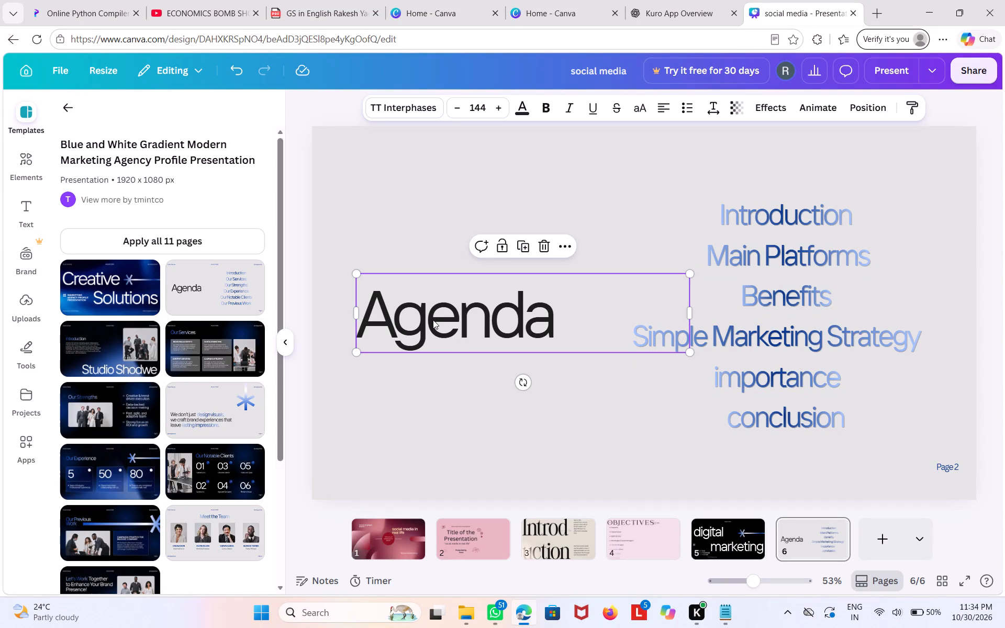
double_click(418, 318)
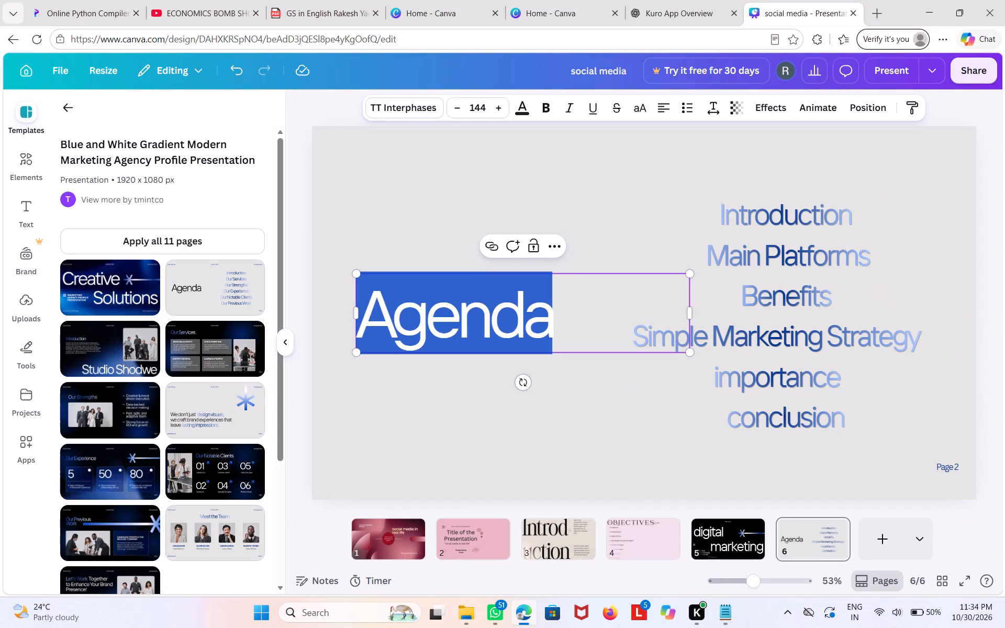
key("BackSpace")
type("objectives")
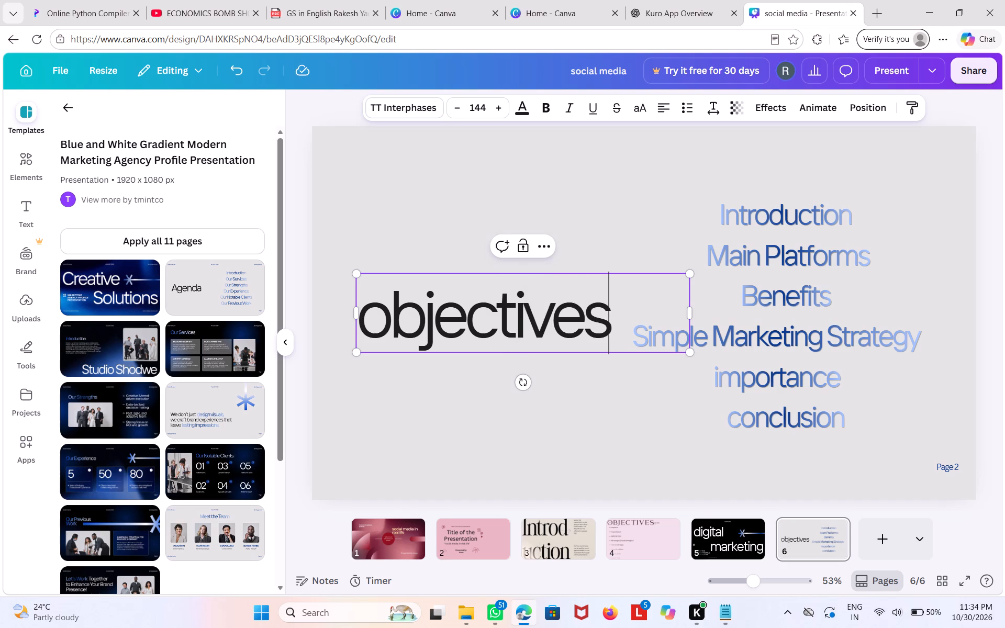
Append " :->" to the "objectives" title.
key("space")
type(":-")
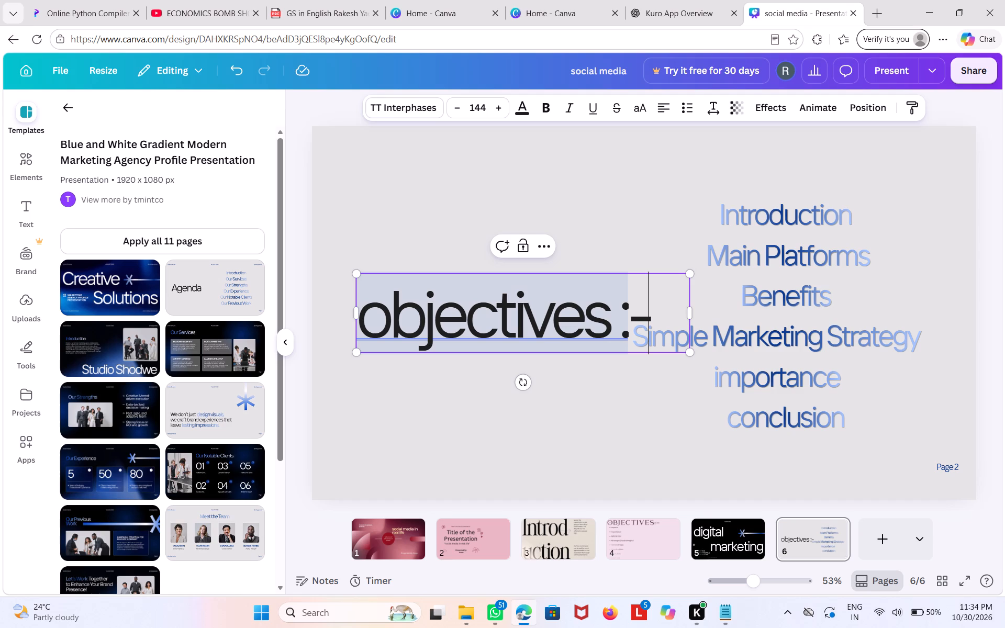
key("shift+greater")
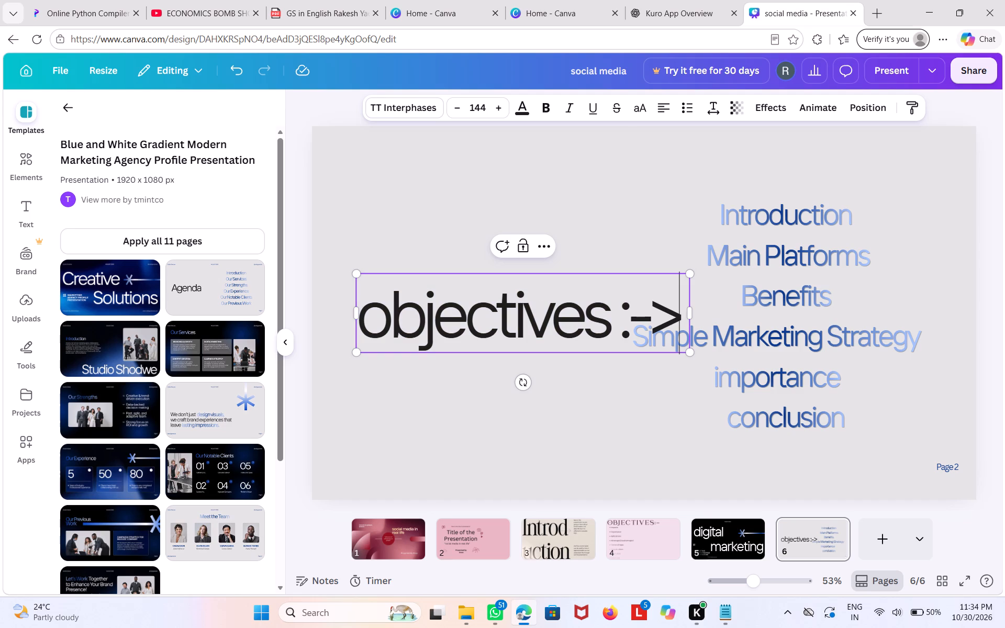
Widen the objectives title box to about 1,092 and move it up, clear of the "Simple Marketing Strategy" entry.
left_click_drag(354, 314, 307, 284)
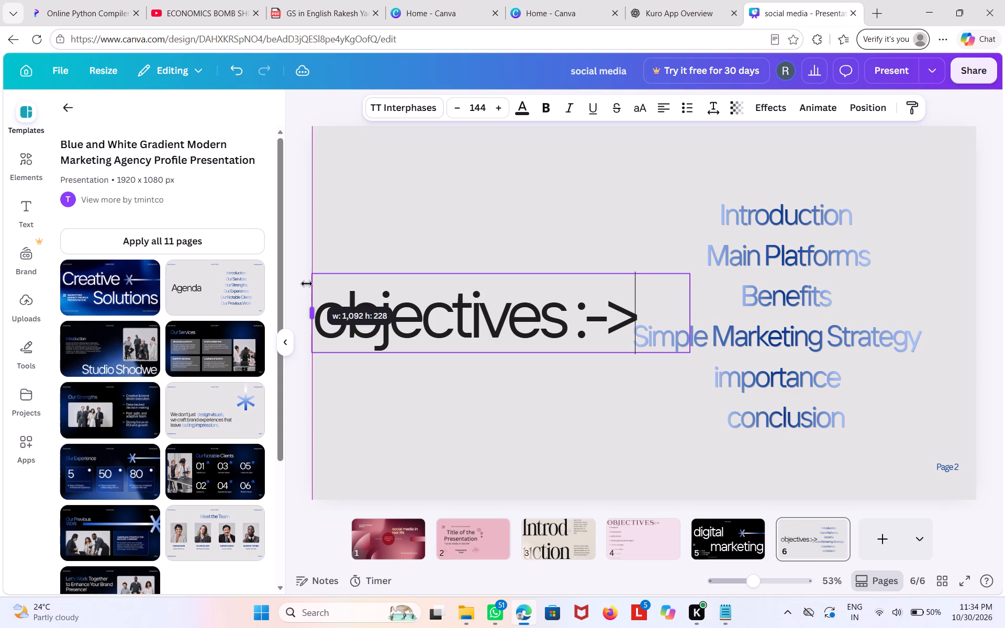
left_click_drag(406, 275, 386, 223)
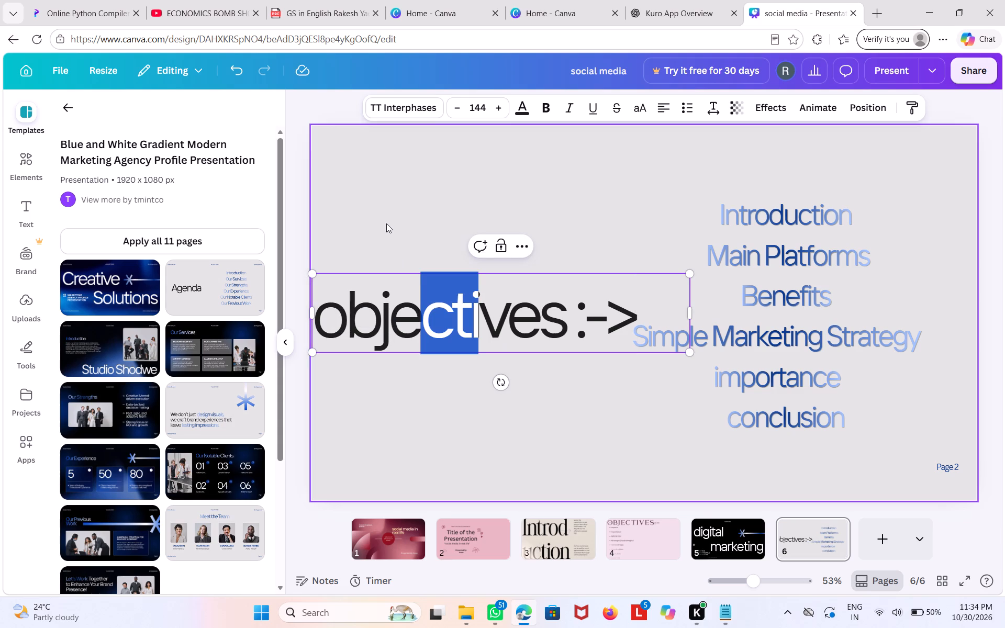
left_click_drag(386, 223, 386, 229)
left_click(386, 229)
left_click_drag(426, 312, 417, 249)
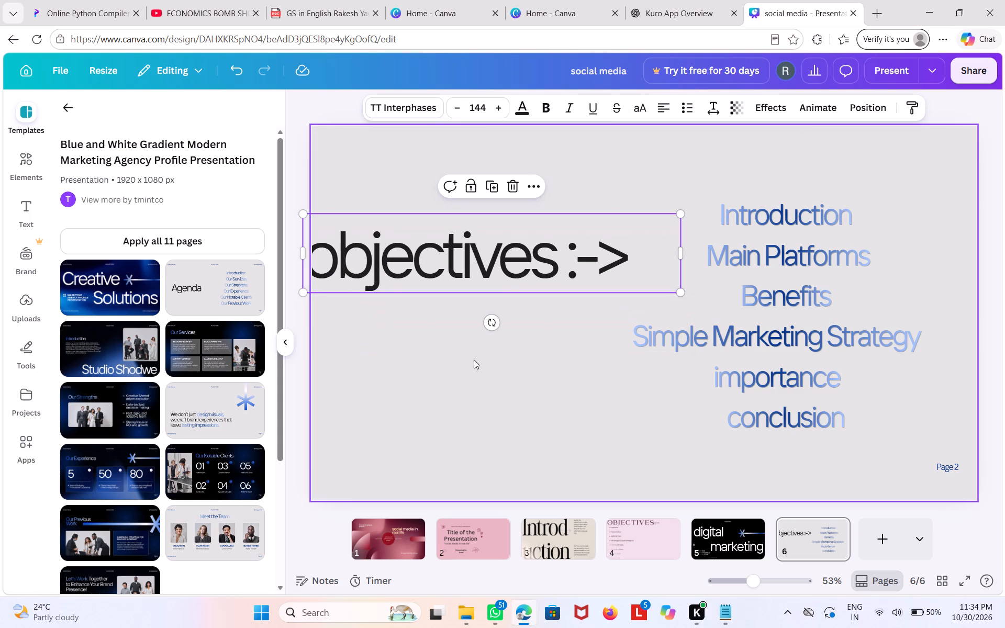
left_click(489, 411)
left_click_drag(462, 248, 493, 249)
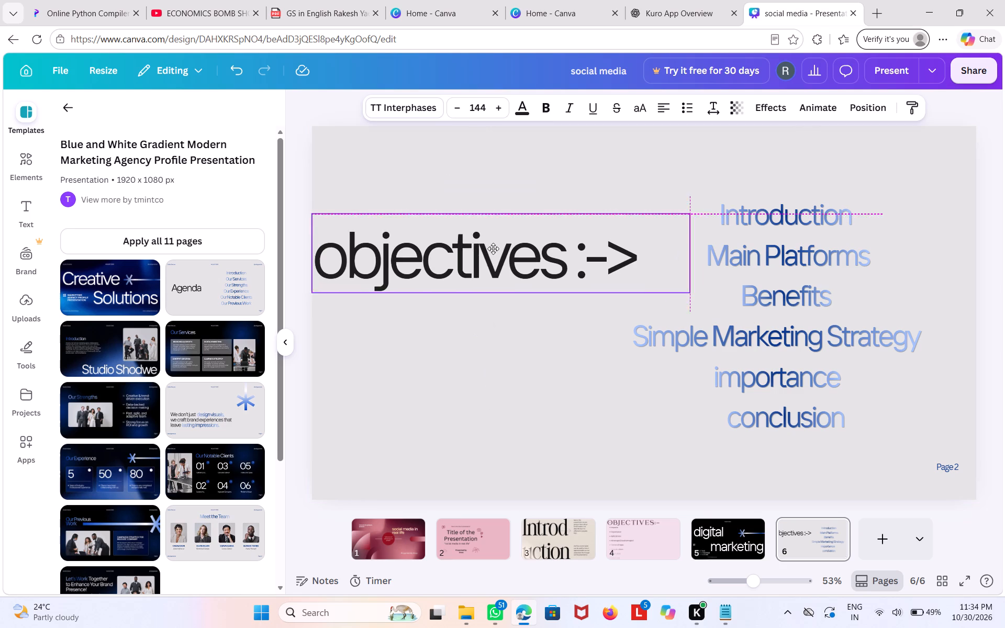
left_click_drag(493, 249, 494, 249)
left_click(517, 340)
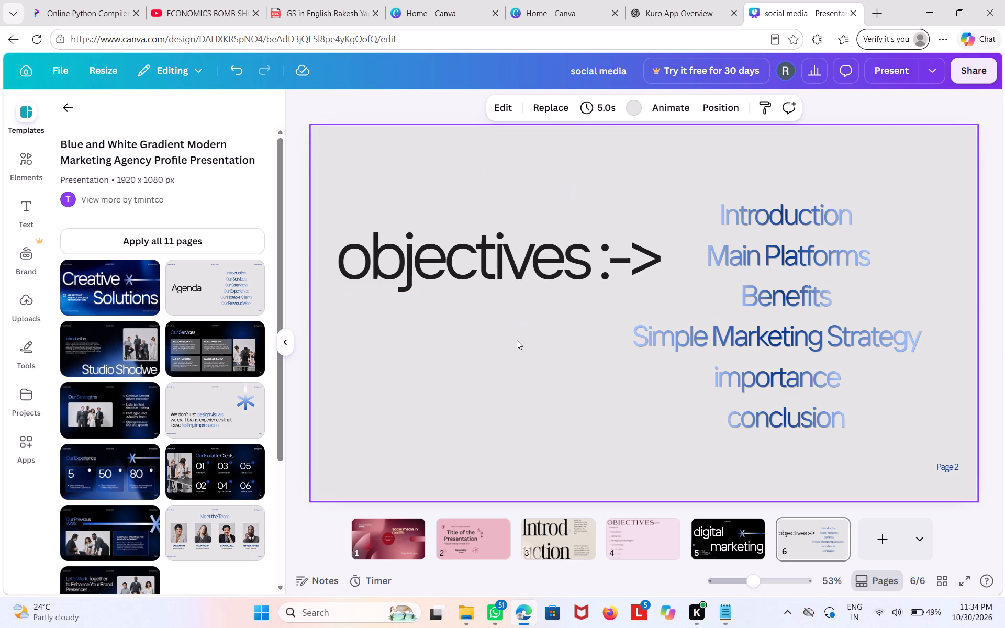
Remove the ">" from the end of the title, leaving "objectives :-".
left_click(629, 262)
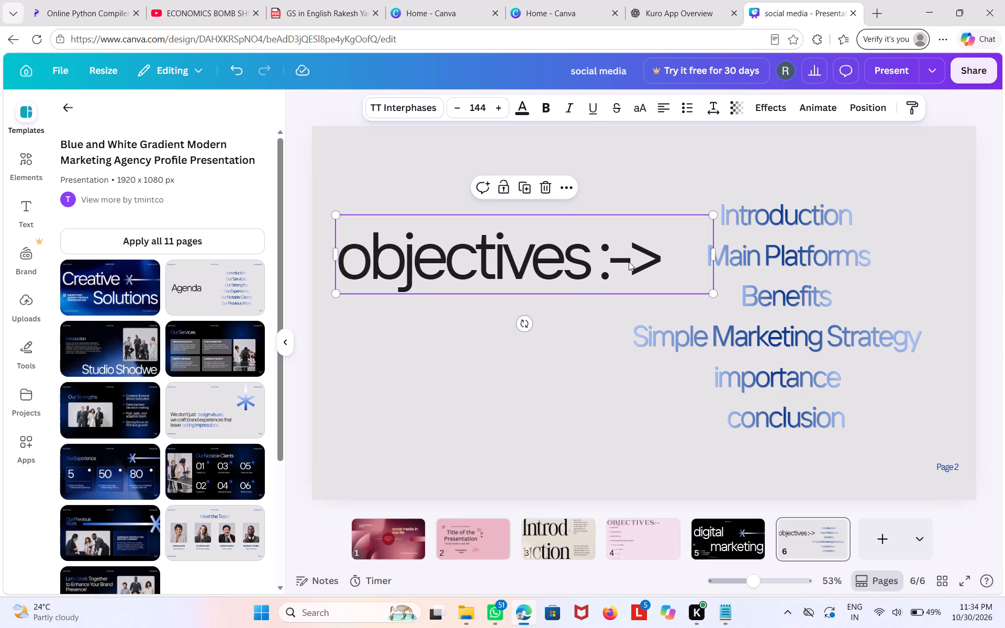
double_click(633, 260)
key("BackSpace")
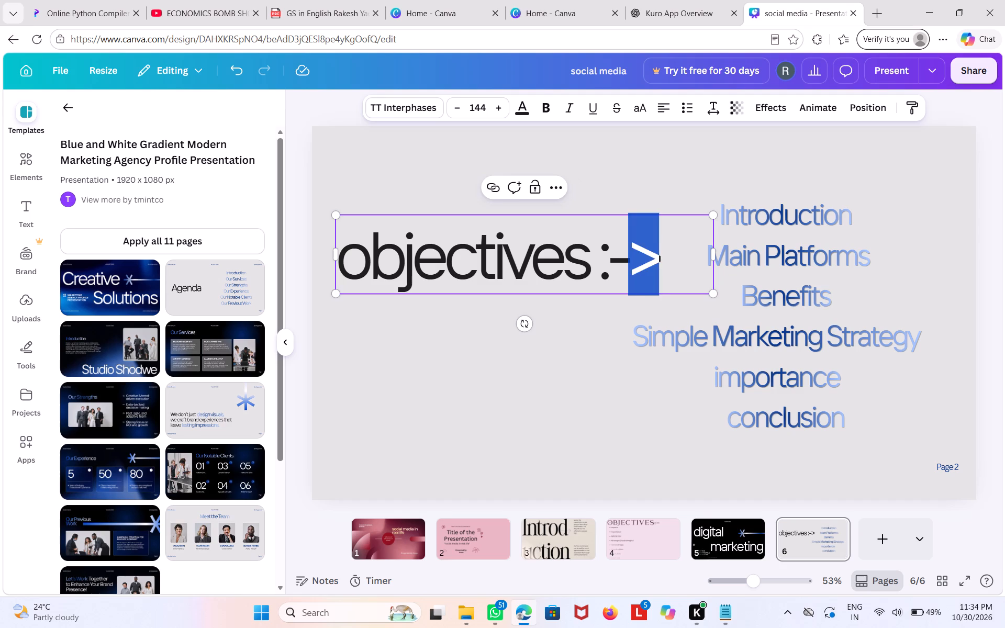
left_click(541, 414)
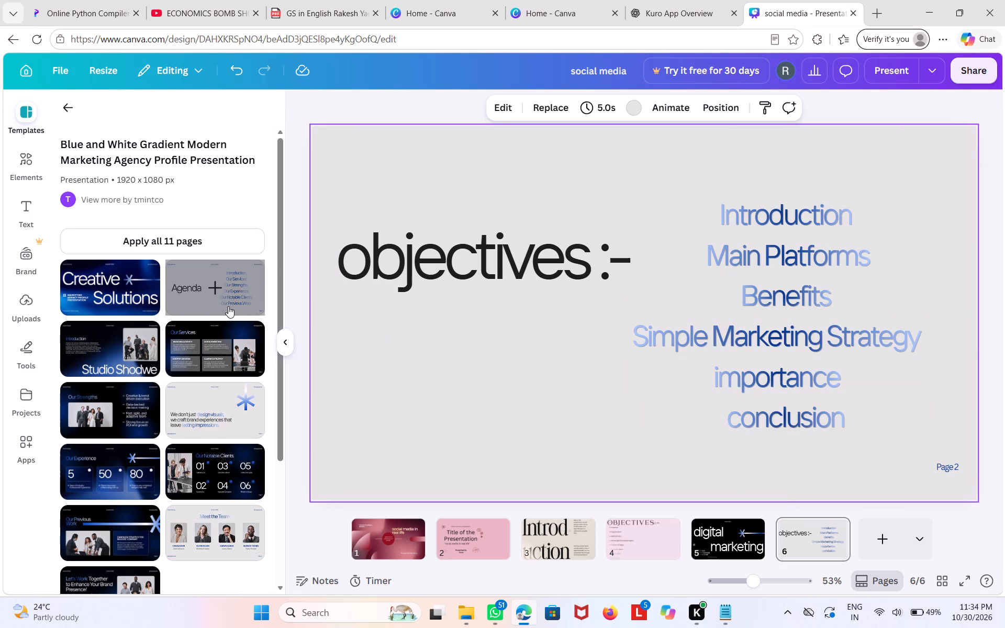
Add a new page after the objectives page and apply the template's "Introduction" layout with the team photo.
left_click(97, 328)
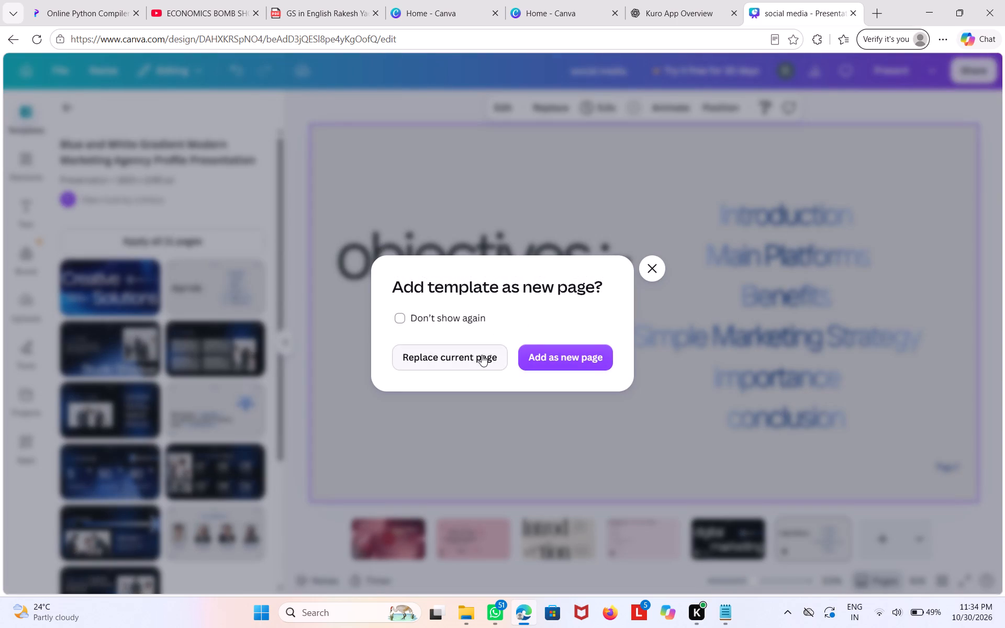
left_click(645, 273)
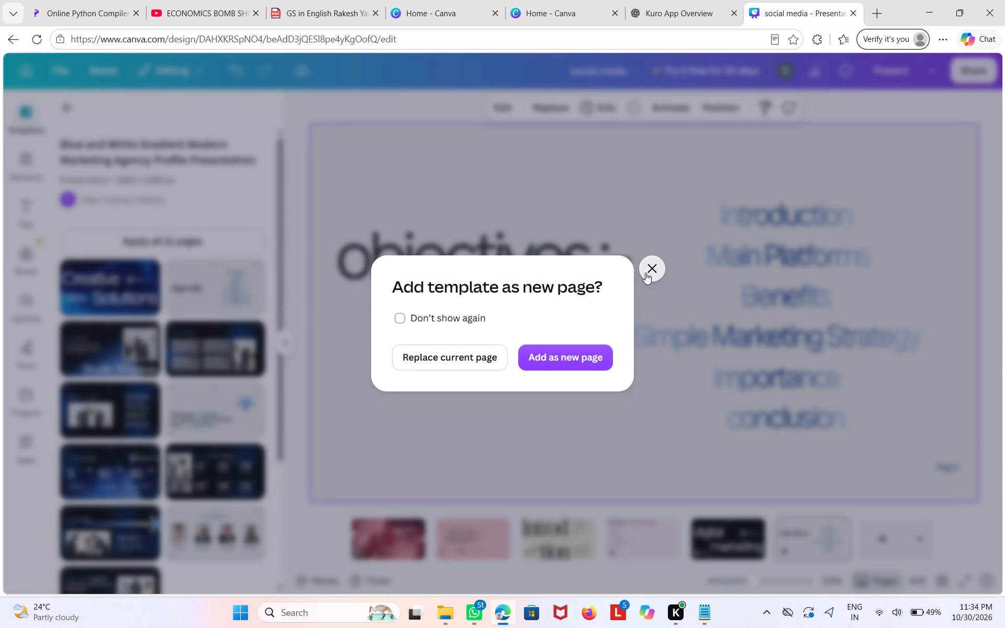
left_click(874, 540)
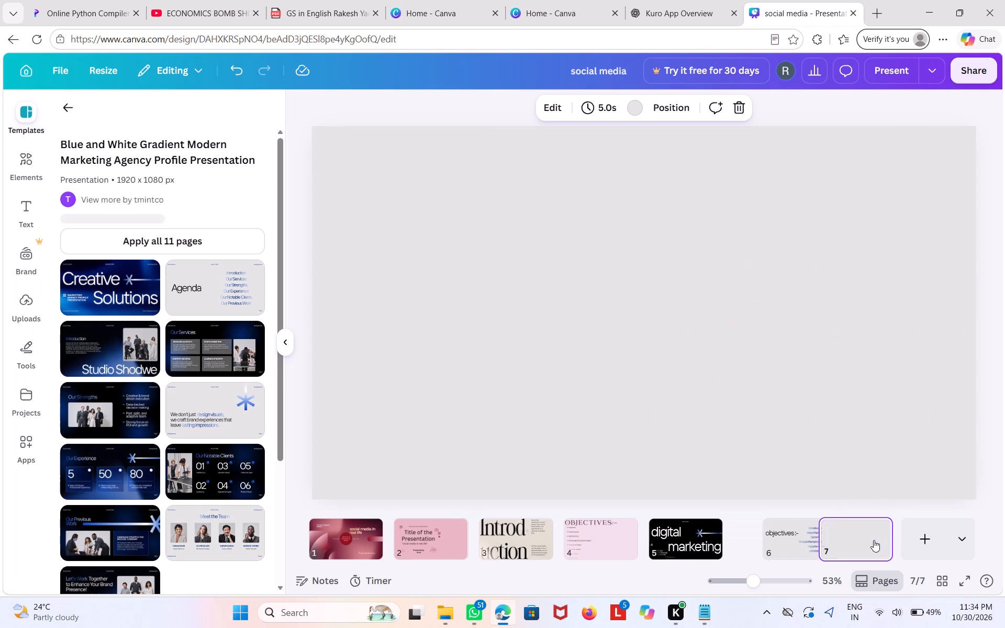
left_click(97, 358)
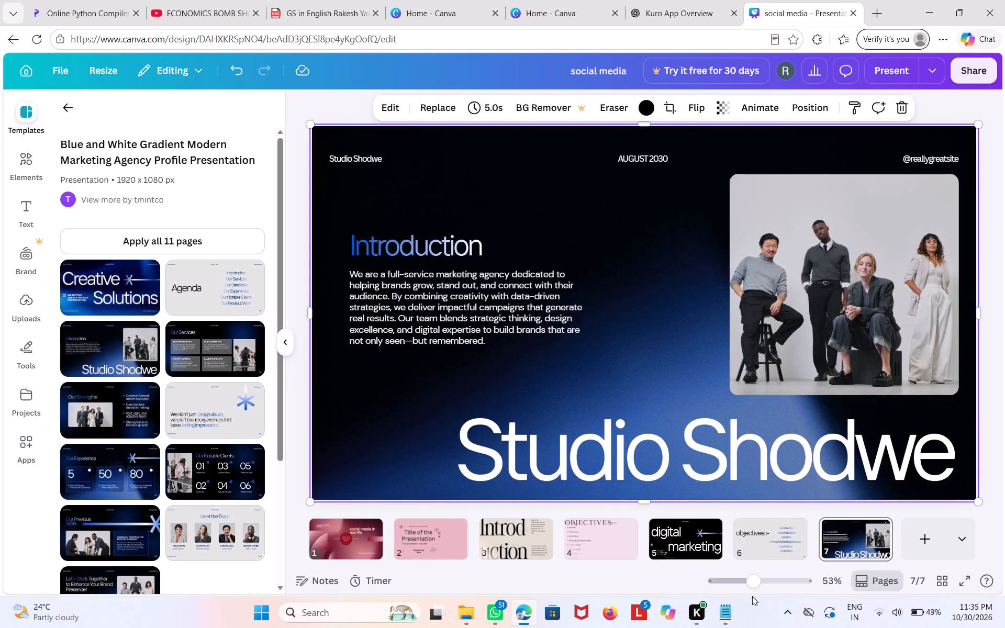
Delete the four old social media pages that precede the "digital marketing" cover page.
left_click(609, 536)
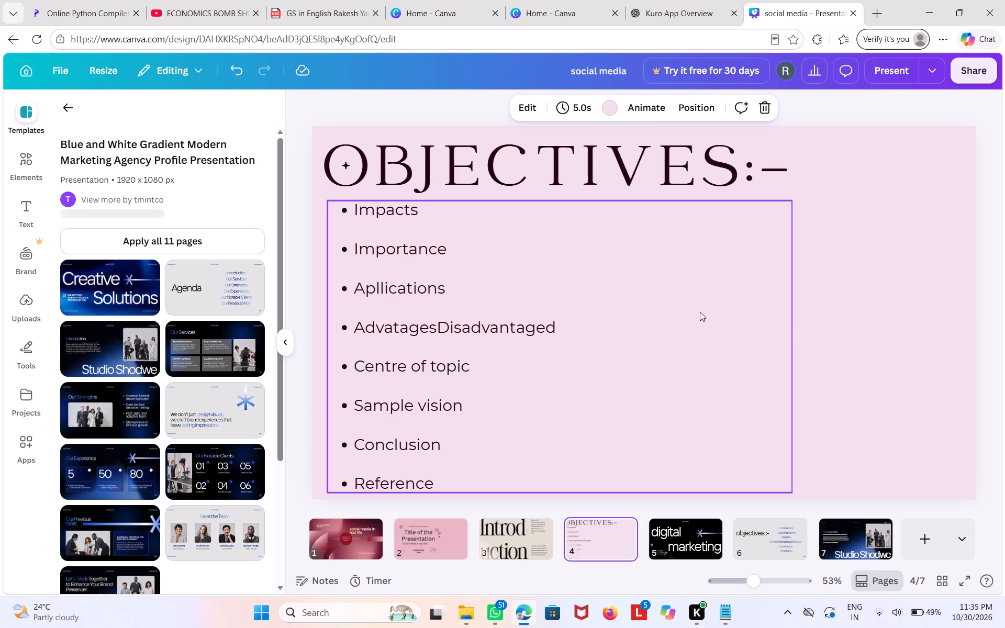
left_click(765, 104)
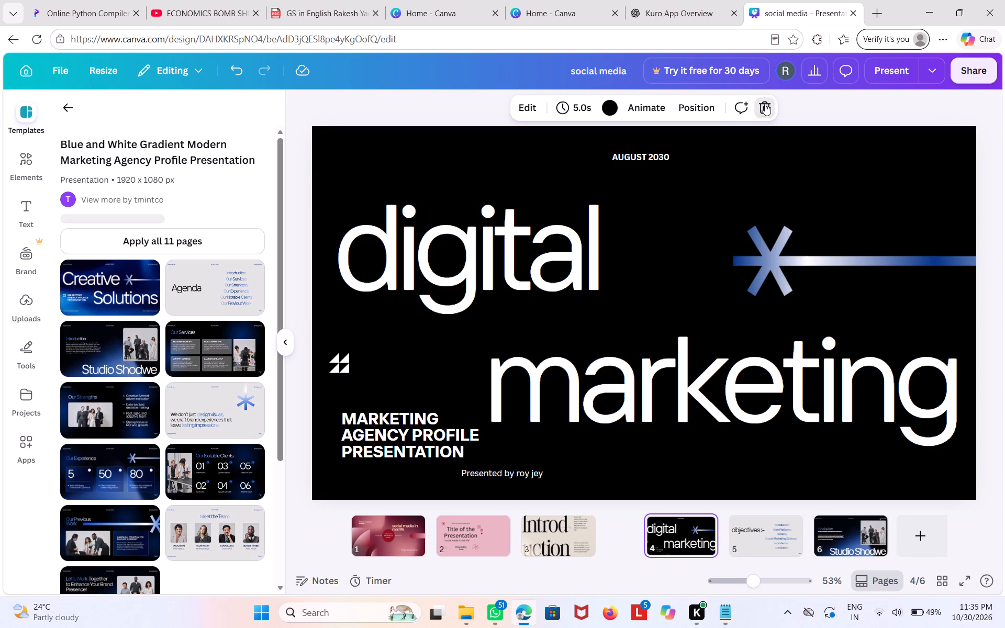
left_click(521, 545)
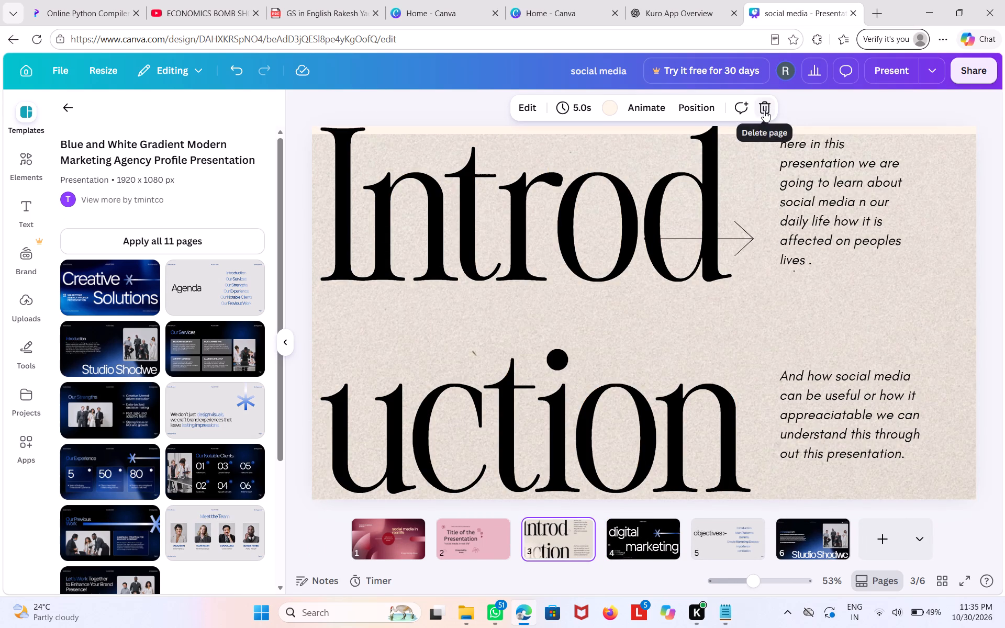
left_click(764, 110)
left_click(490, 536)
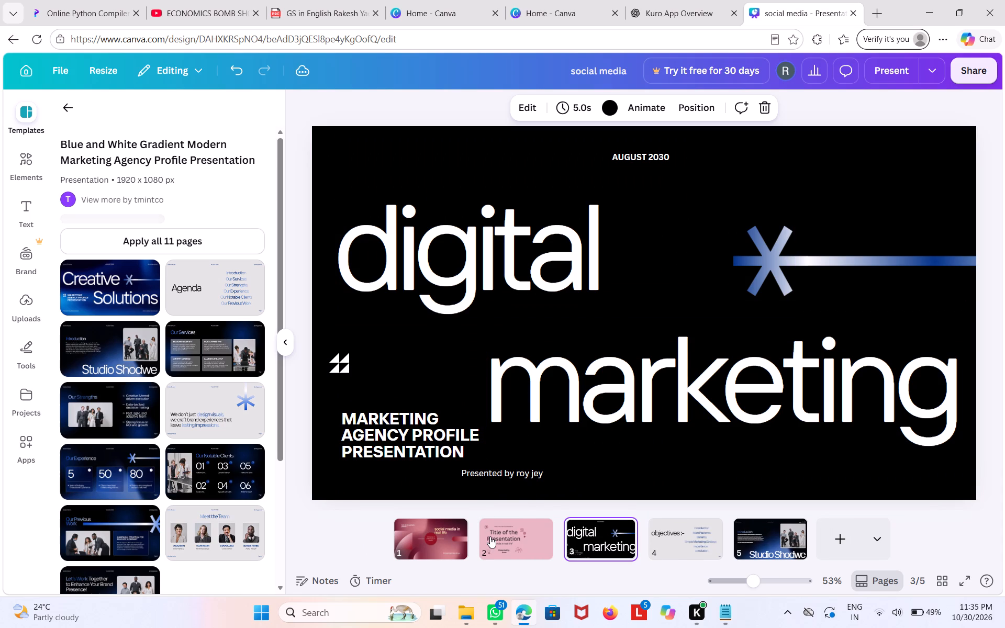
left_click(758, 104)
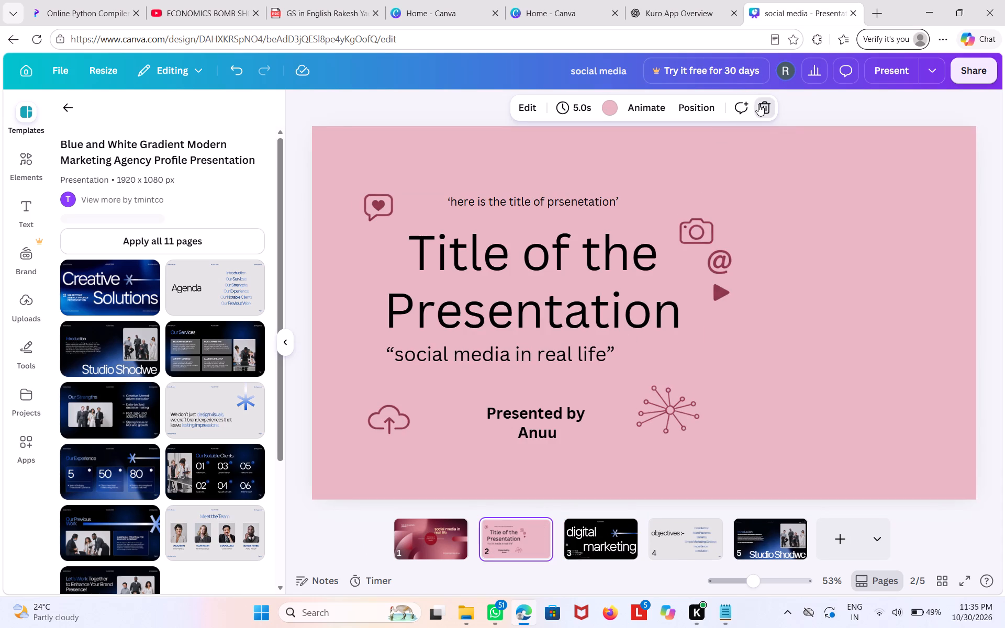
left_click(470, 524)
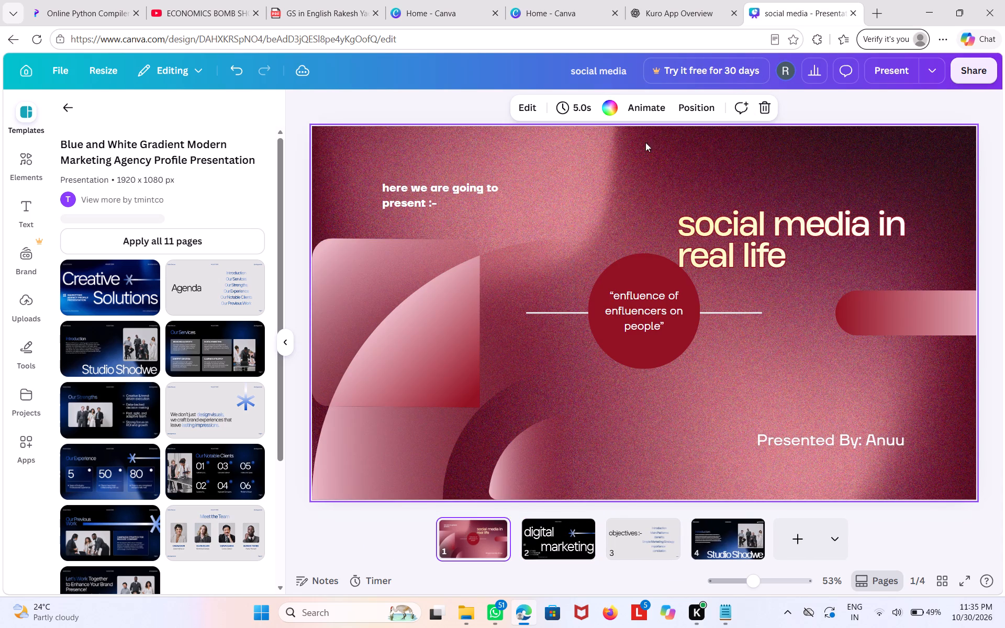
left_click(764, 107)
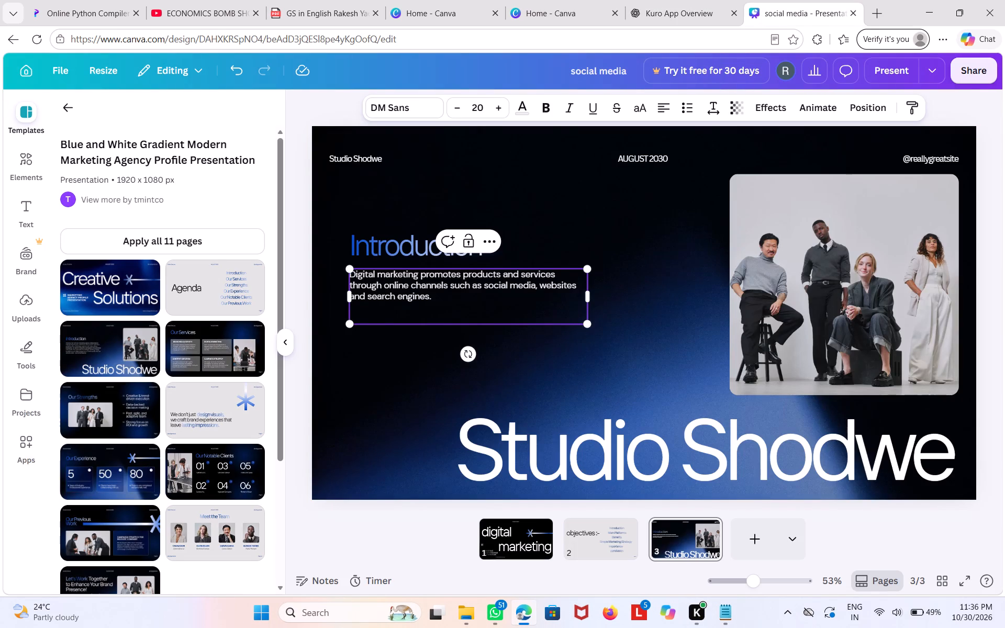
key("ctrl+v")
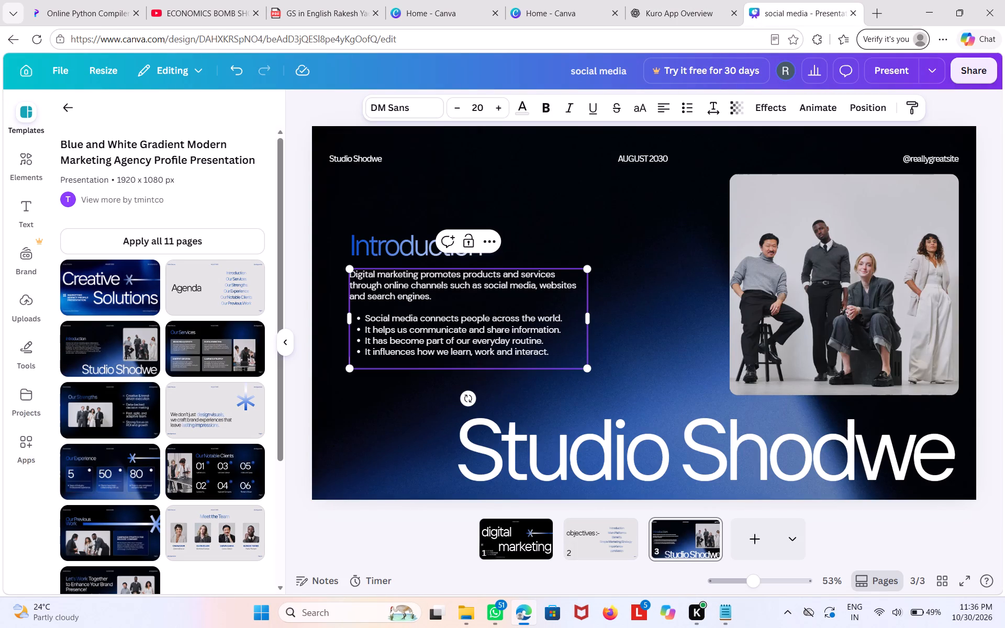
Insert three more blank lines between the digital marketing sentence and the four bullets.
left_click(430, 304)
left_click(443, 298)
key("Return")
key("Return")
key("Return")
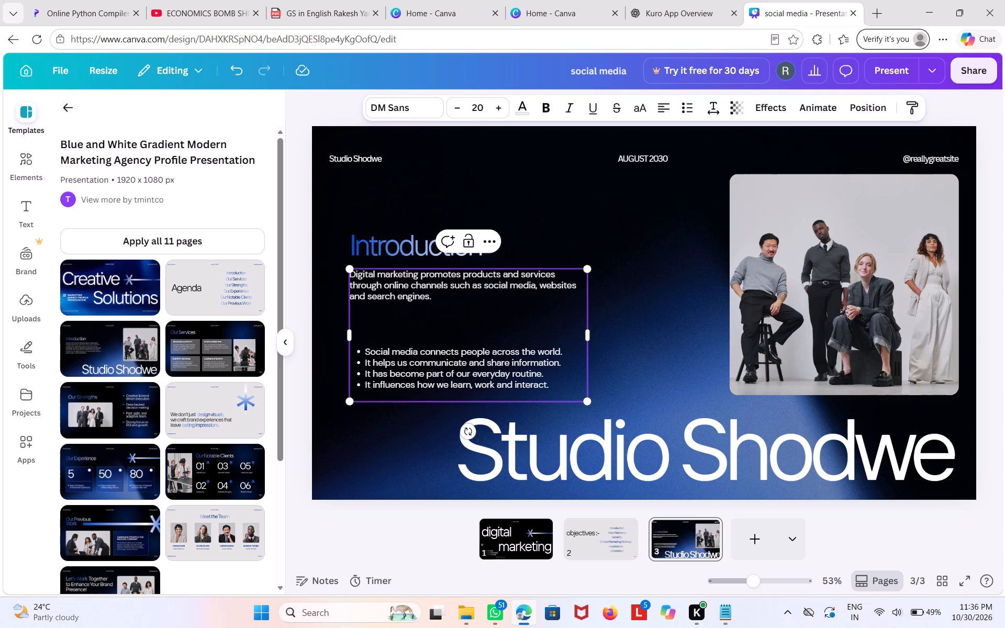
Delete the large "Studio Shodwe" title from page 3.
left_click(666, 450)
key("BackSpace")
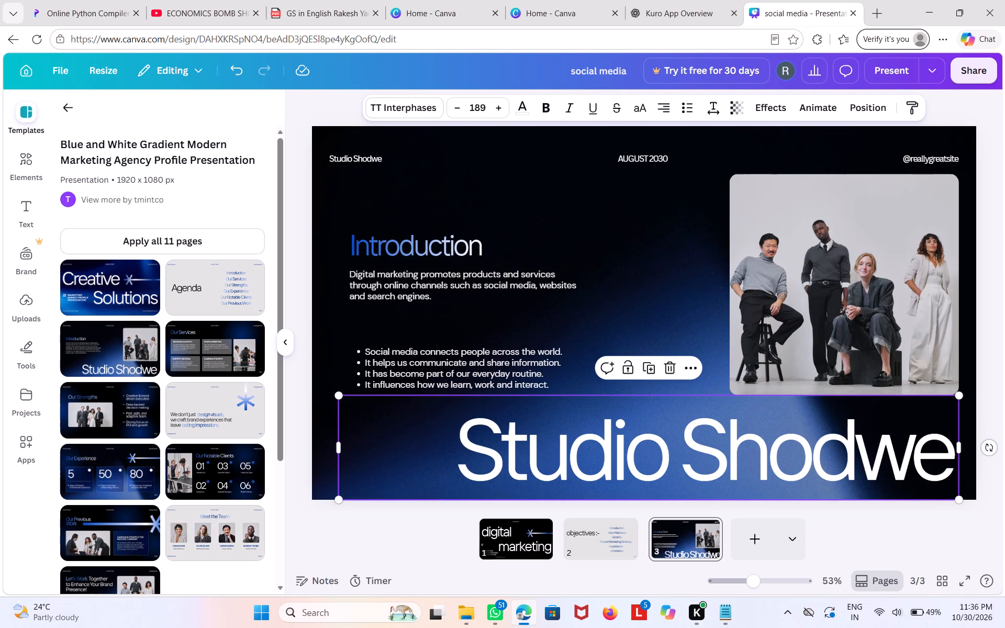
Move the "Introduction" heading slightly up, away from the body text.
left_click(488, 242)
left_click_drag(488, 242, 481, 214)
left_click(380, 154)
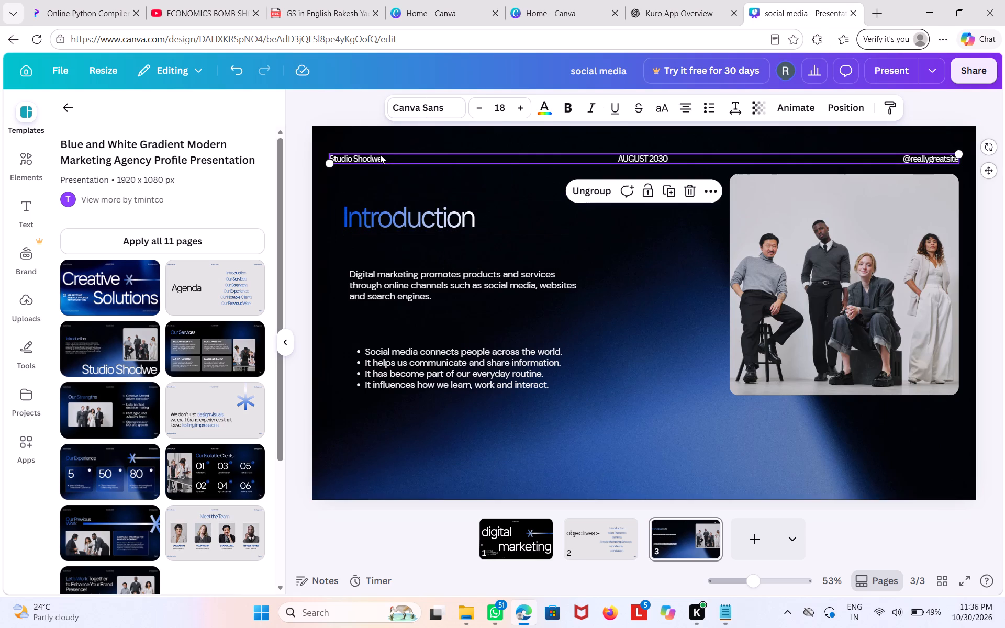
key("BackSpace")
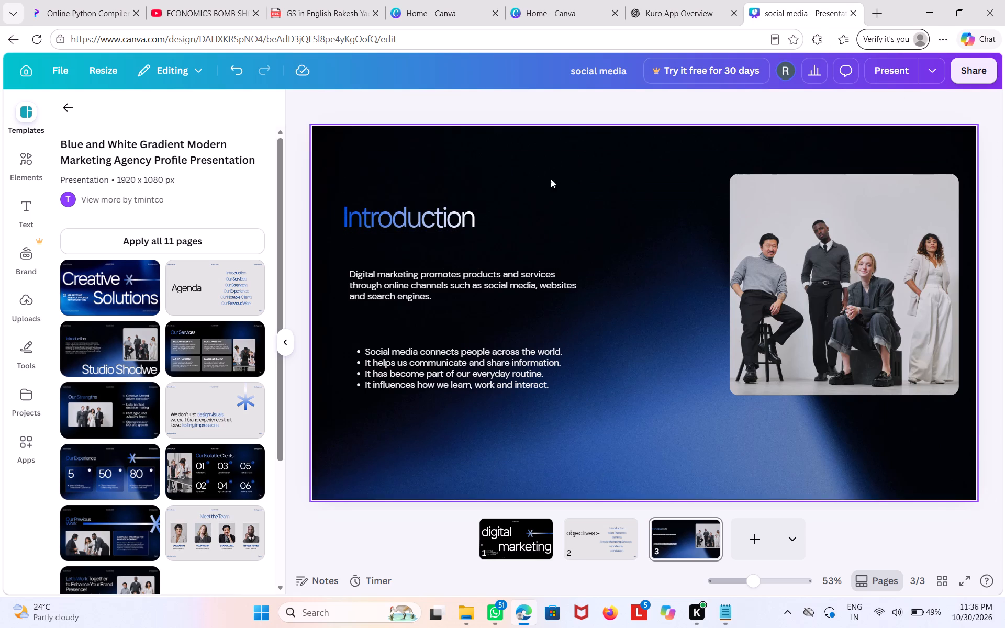
Move the team photo horizontally closer to the text, keeping its height on the page.
left_click_drag(788, 267, 734, 268)
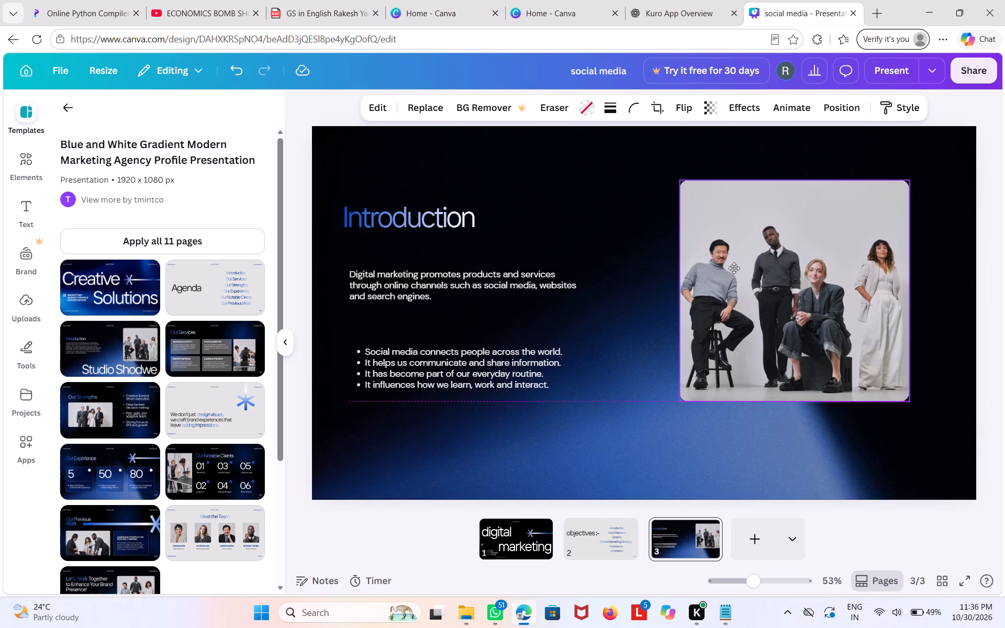
left_click_drag(734, 268, 730, 267)
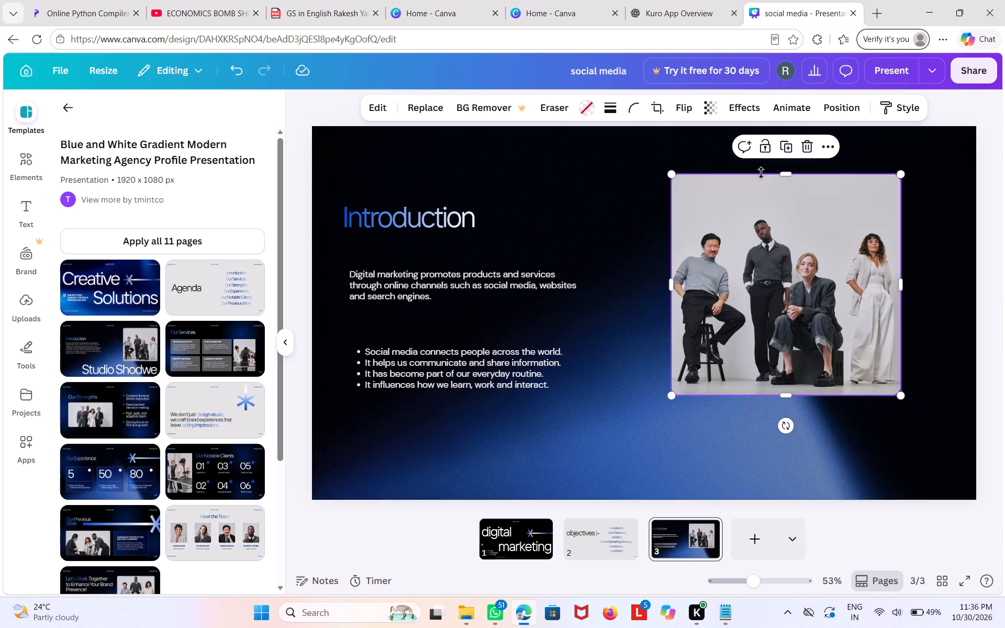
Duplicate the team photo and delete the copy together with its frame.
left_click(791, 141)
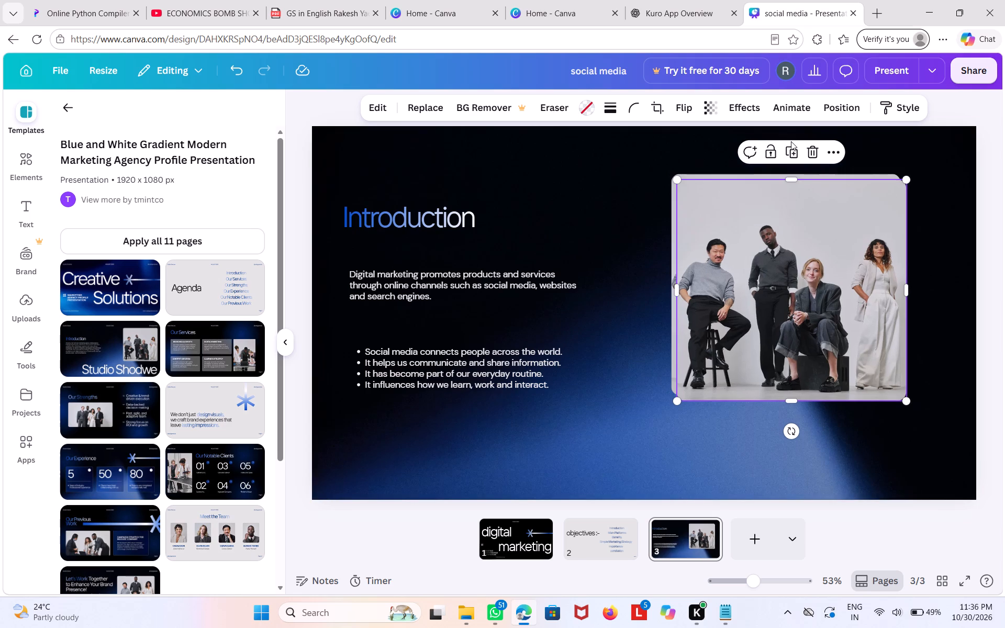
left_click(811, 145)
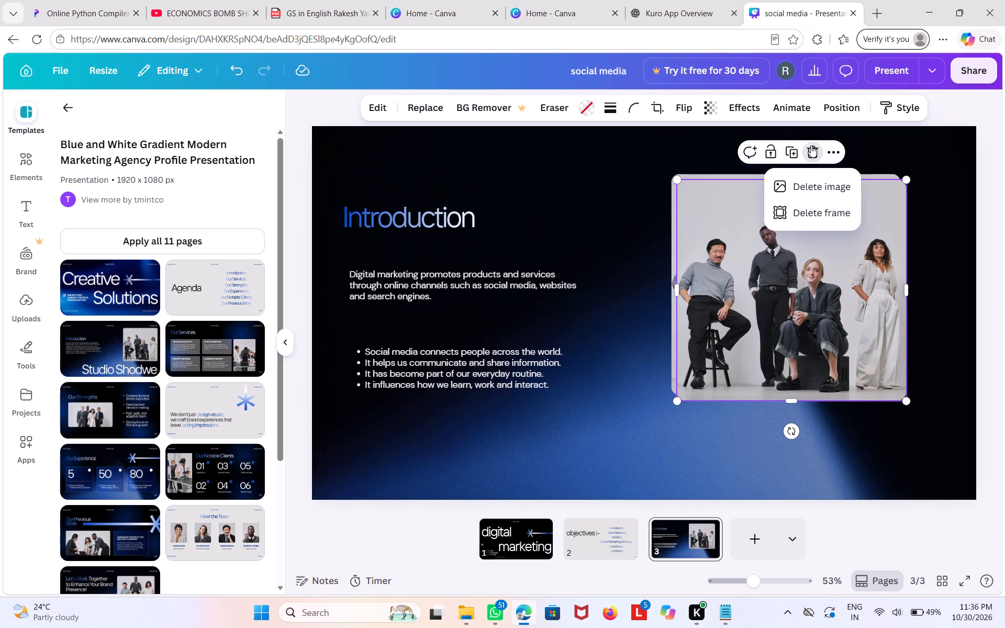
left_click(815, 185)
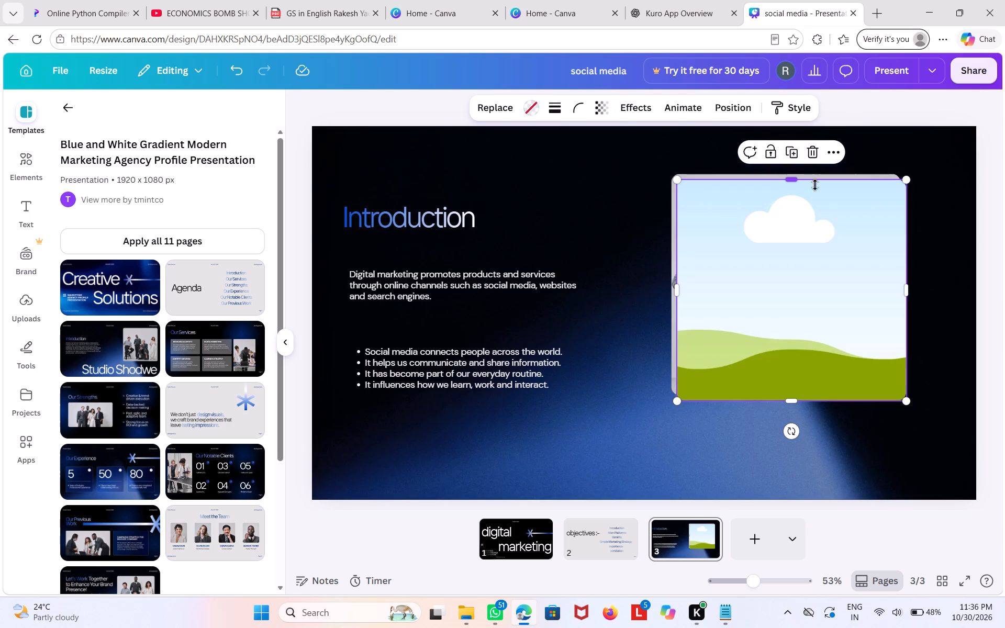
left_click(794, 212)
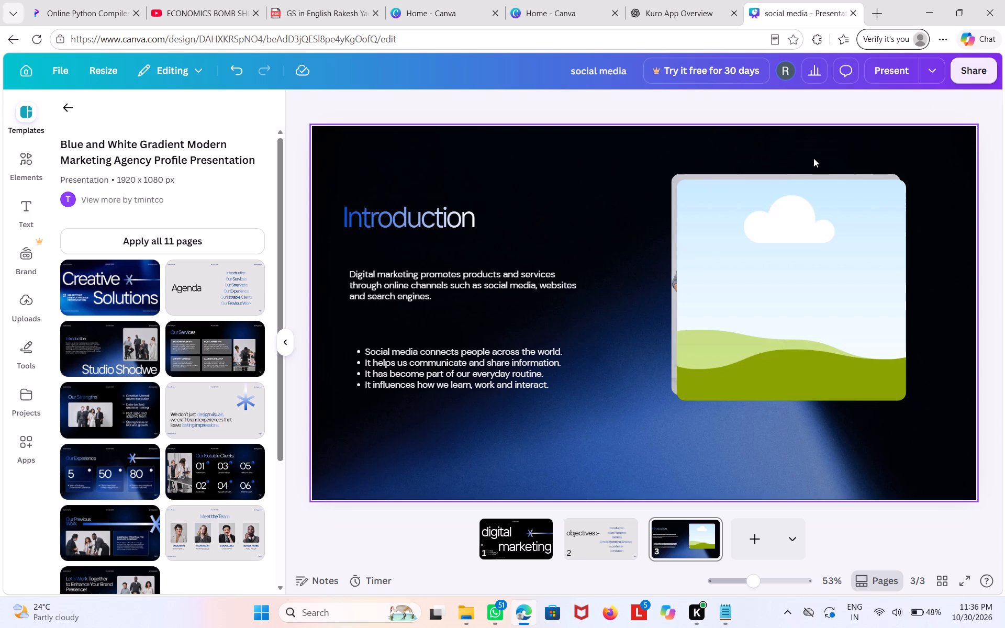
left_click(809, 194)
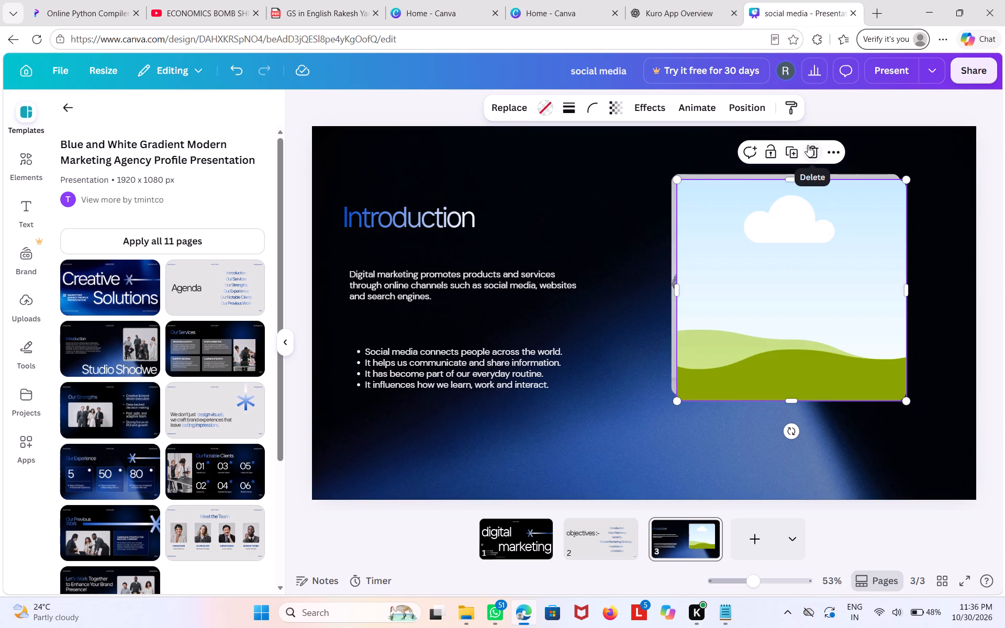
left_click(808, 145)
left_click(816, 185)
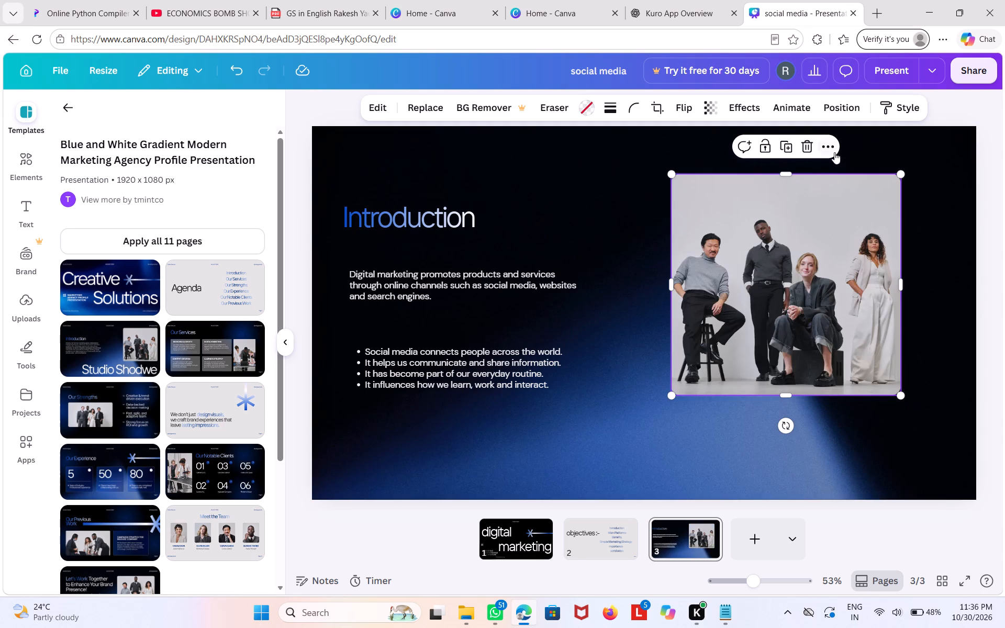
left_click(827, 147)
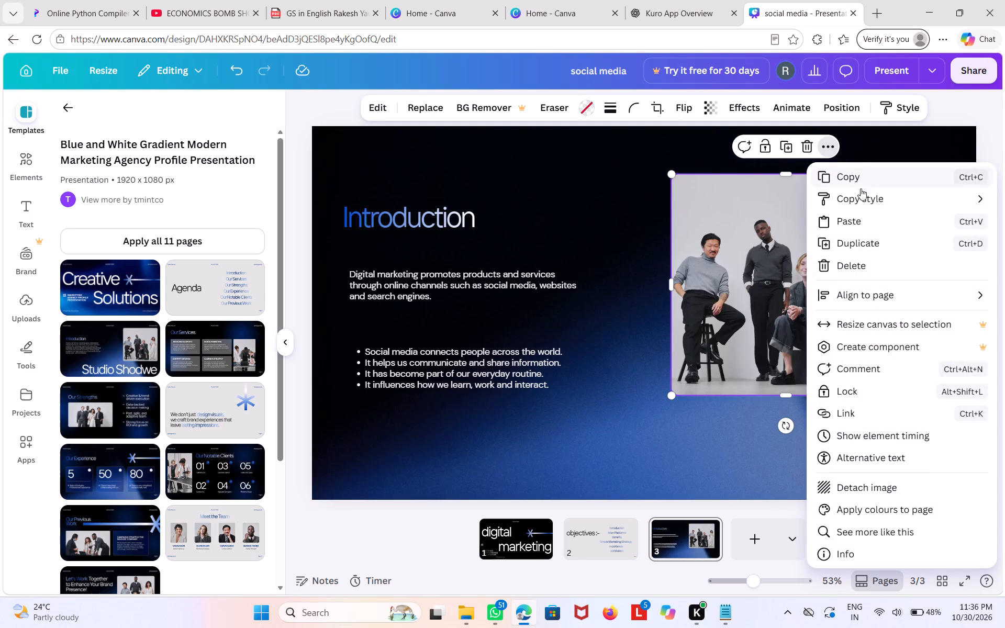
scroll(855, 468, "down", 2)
Examine the image editing options for page 3's background, including the tools, Style Match styles, filters, apps and shadows.
left_click(636, 249)
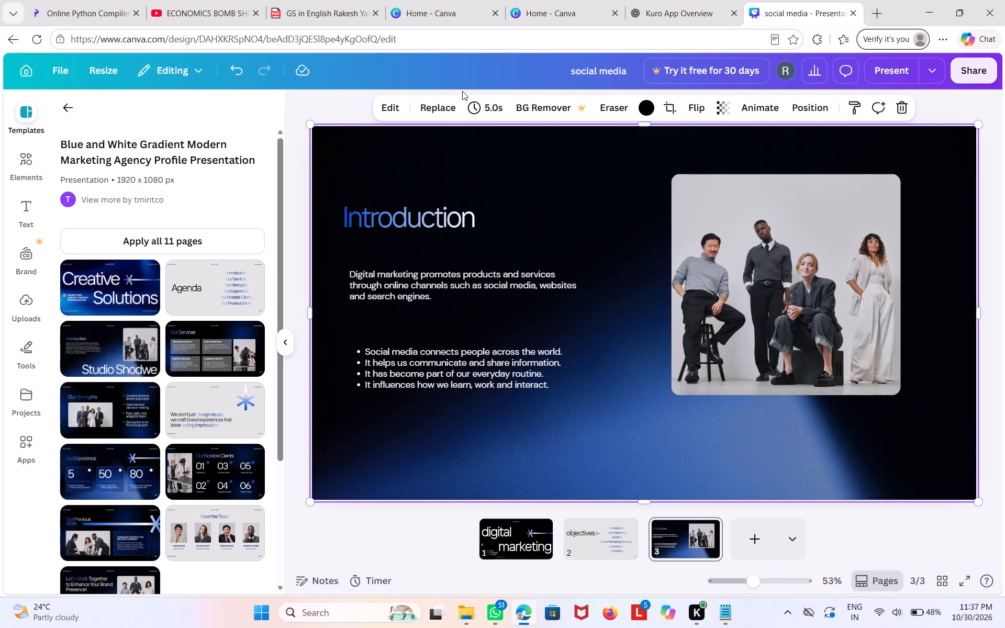
left_click(395, 111)
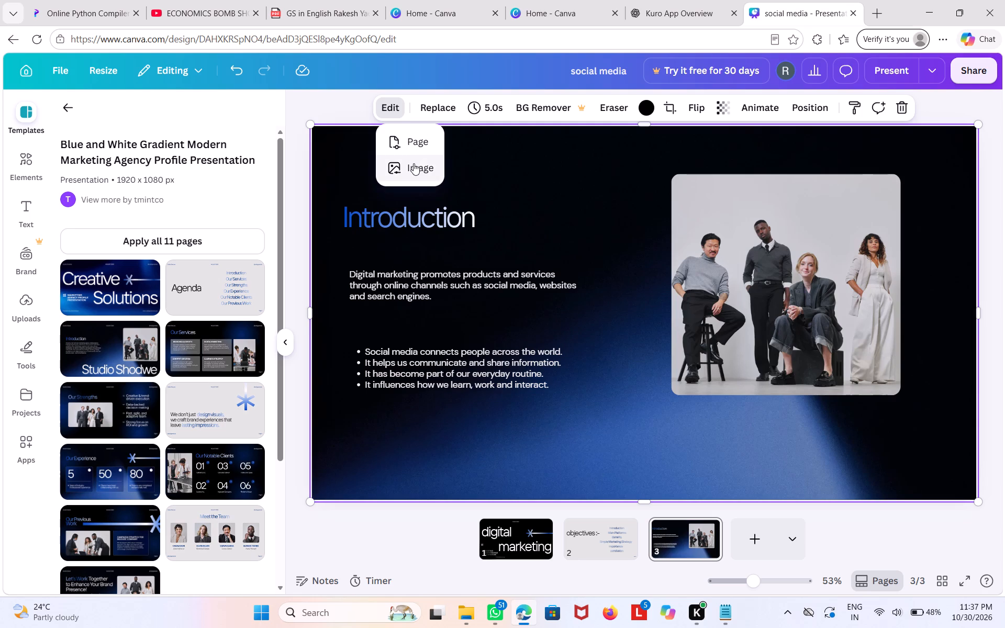
left_click(414, 163)
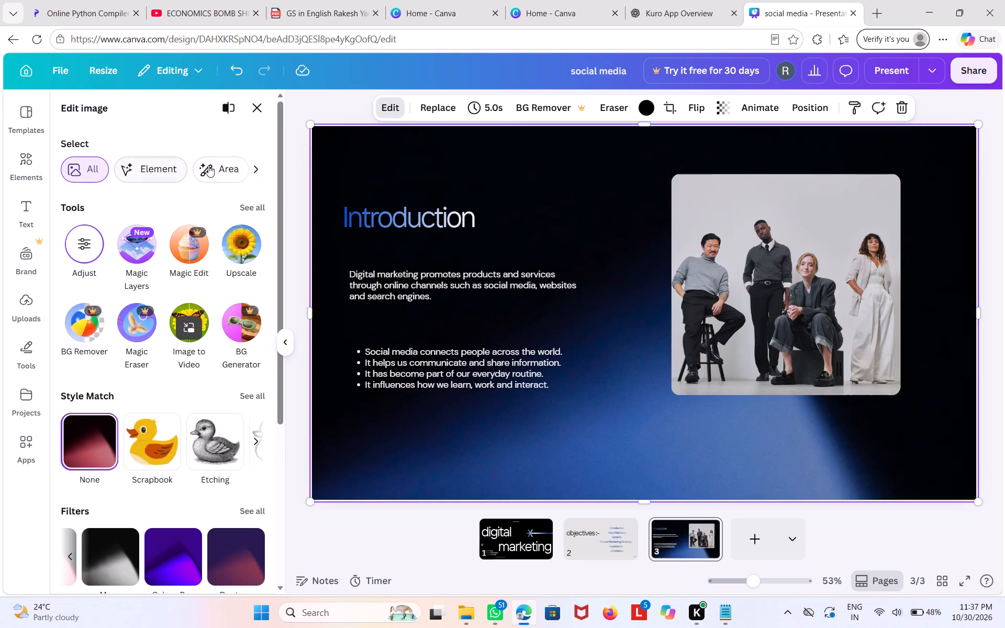
scroll(127, 291, "down", 1)
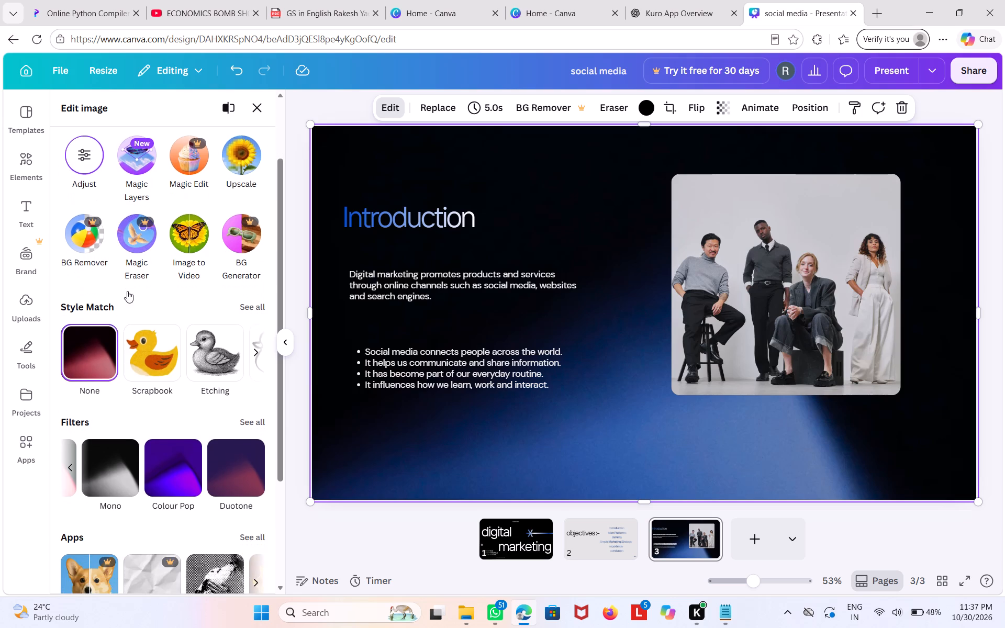
scroll(127, 291, "down", 3)
scroll(121, 441, "down", 1)
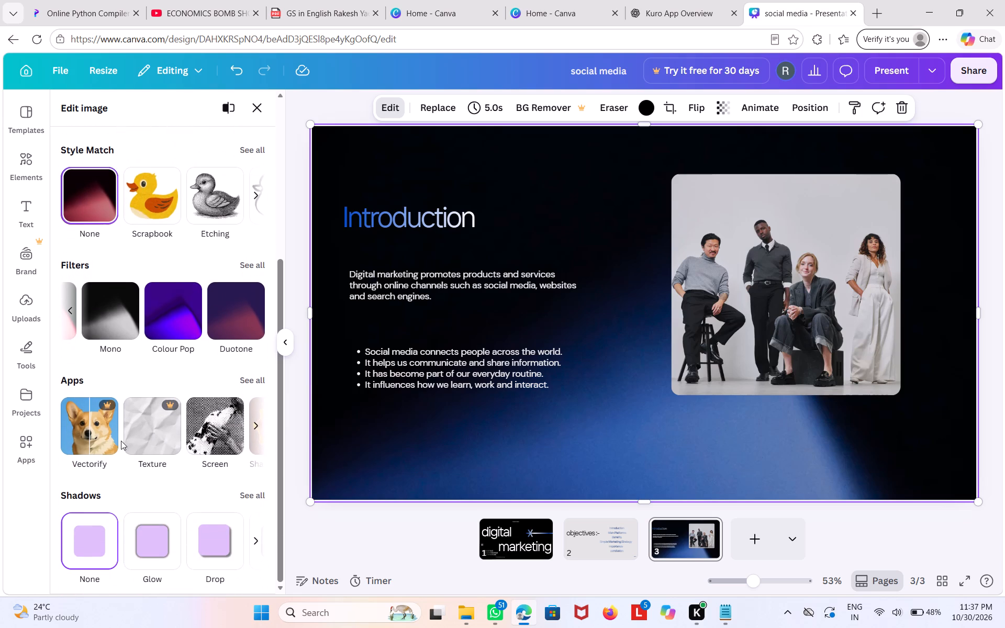
scroll(121, 441, "down", 4)
scroll(121, 441, "up", 1)
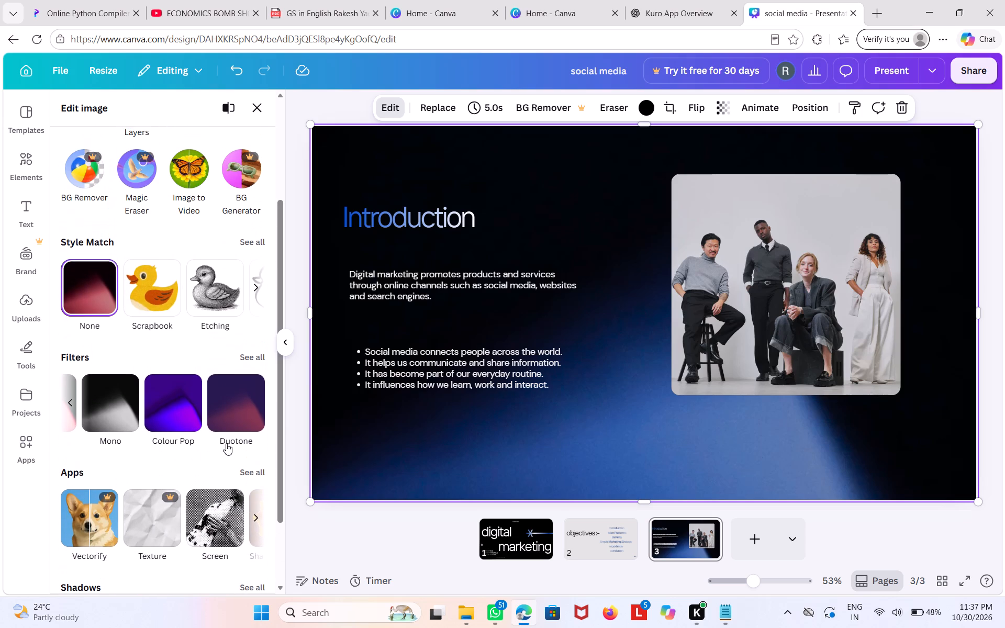
scroll(230, 421, "right", 13)
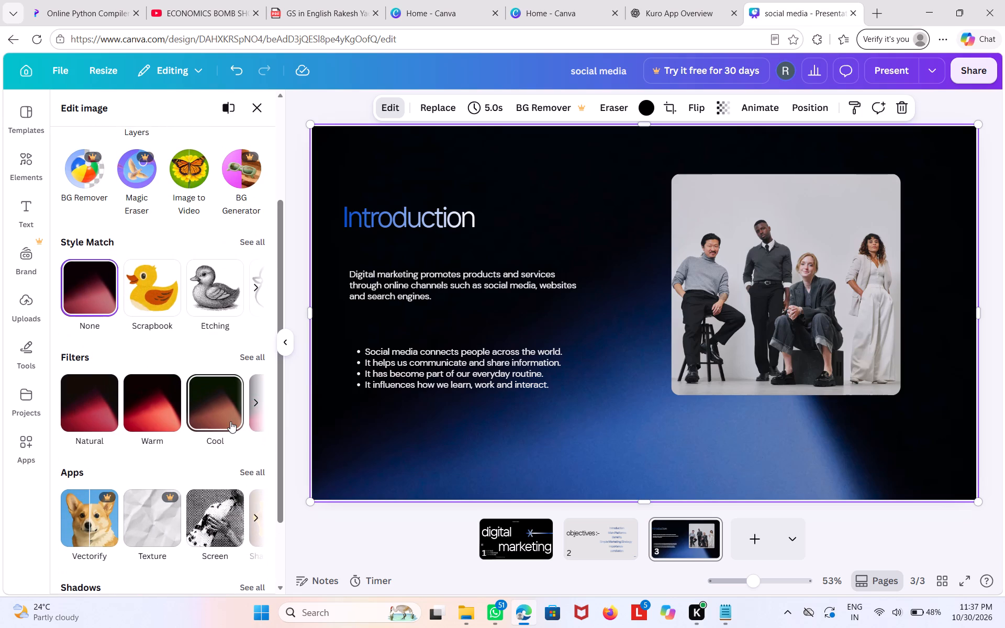
scroll(178, 300, "left", 4)
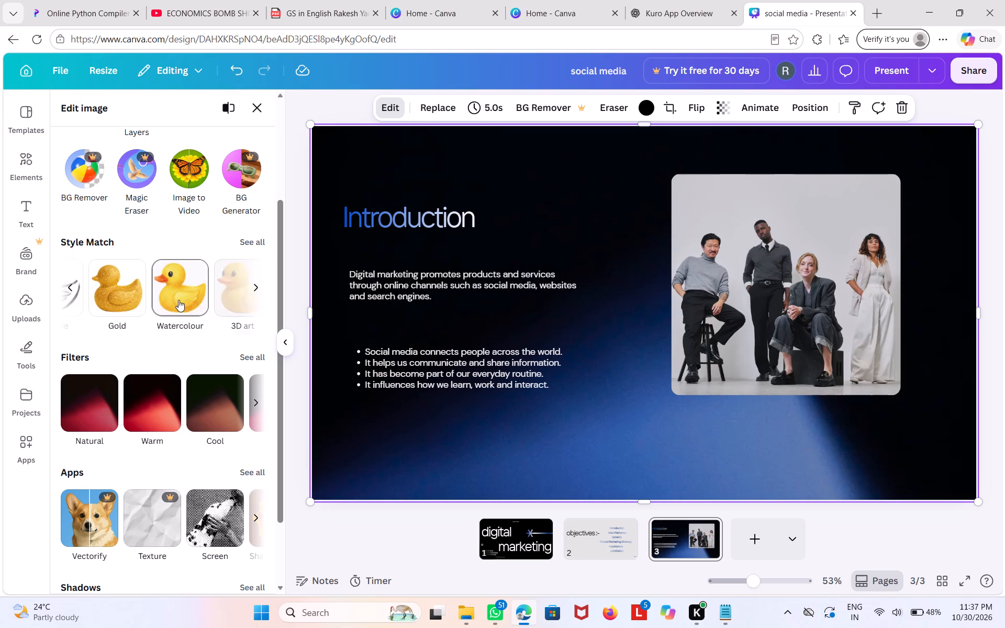
scroll(178, 300, "left", 6)
scroll(217, 171, "left", 5)
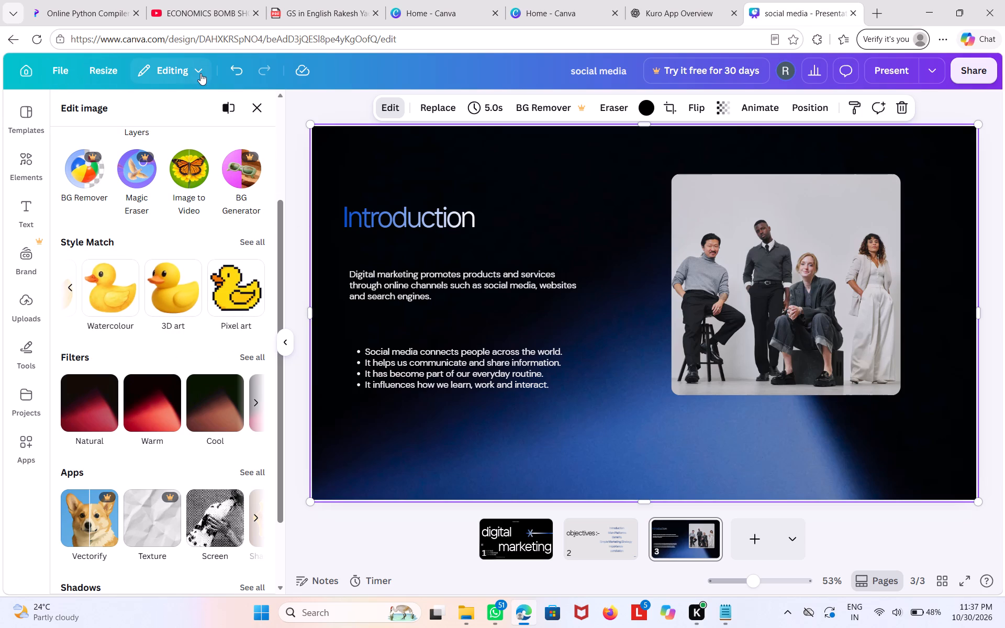
Examine the Adjust settings and the Shadows styles available for page 3's background image, plus the drawing tools.
scroll(251, 193, "left", 3)
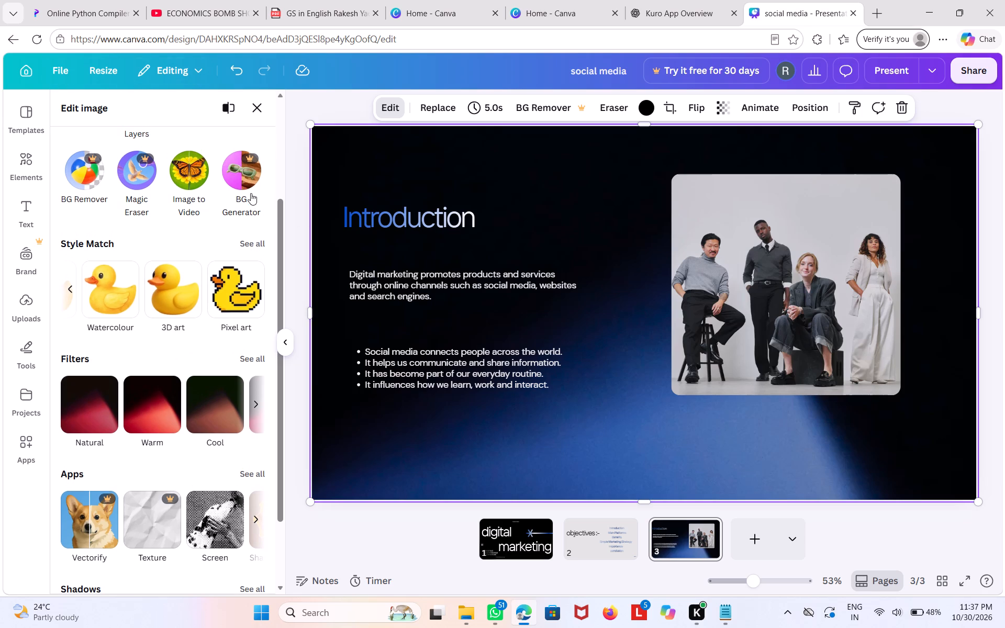
scroll(251, 290, "down", 7)
scroll(251, 290, "up", 3)
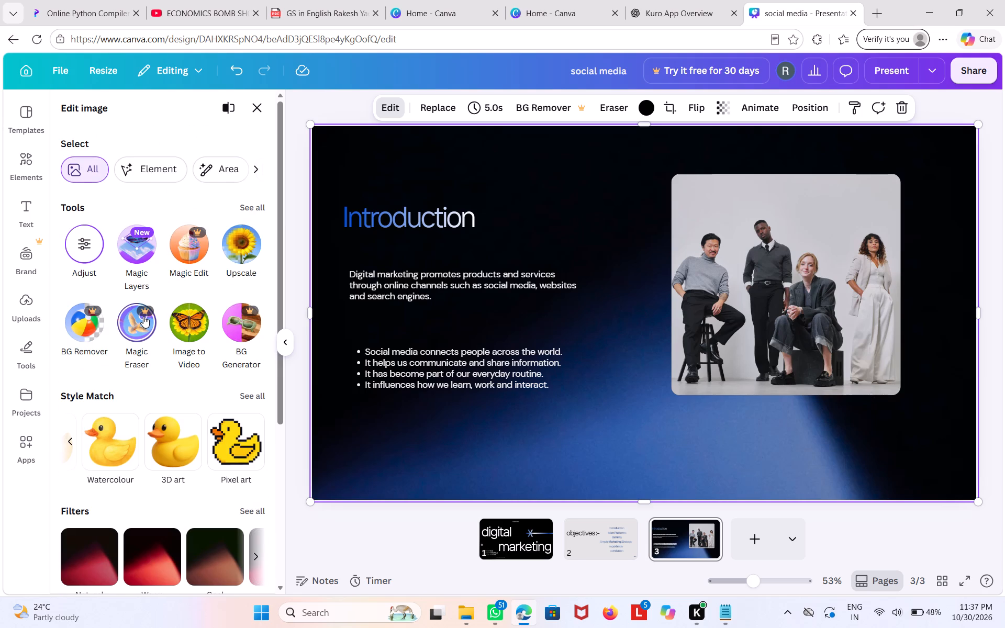
left_click(93, 248)
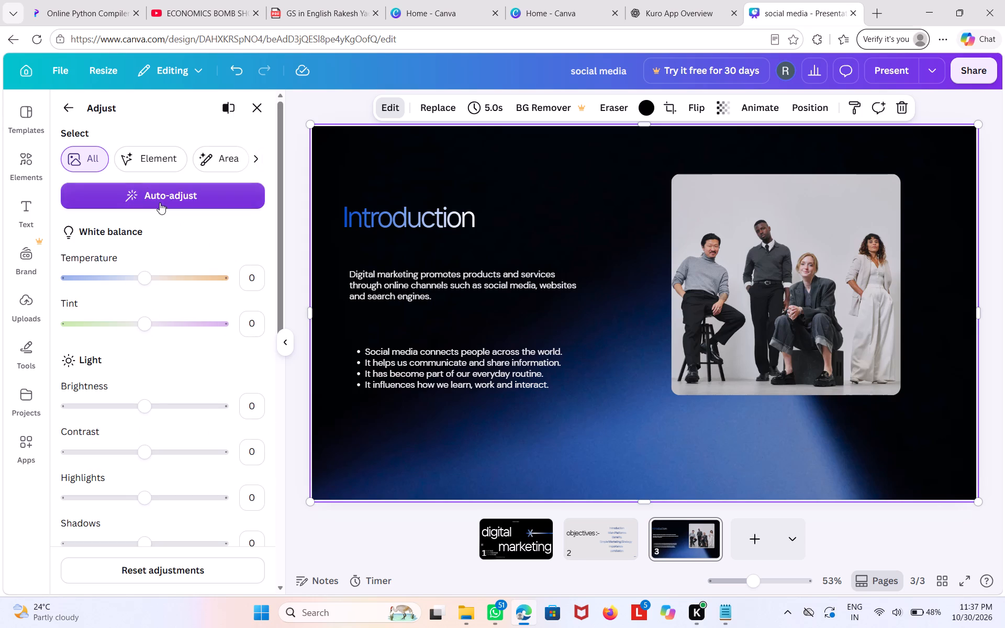
left_click(71, 106)
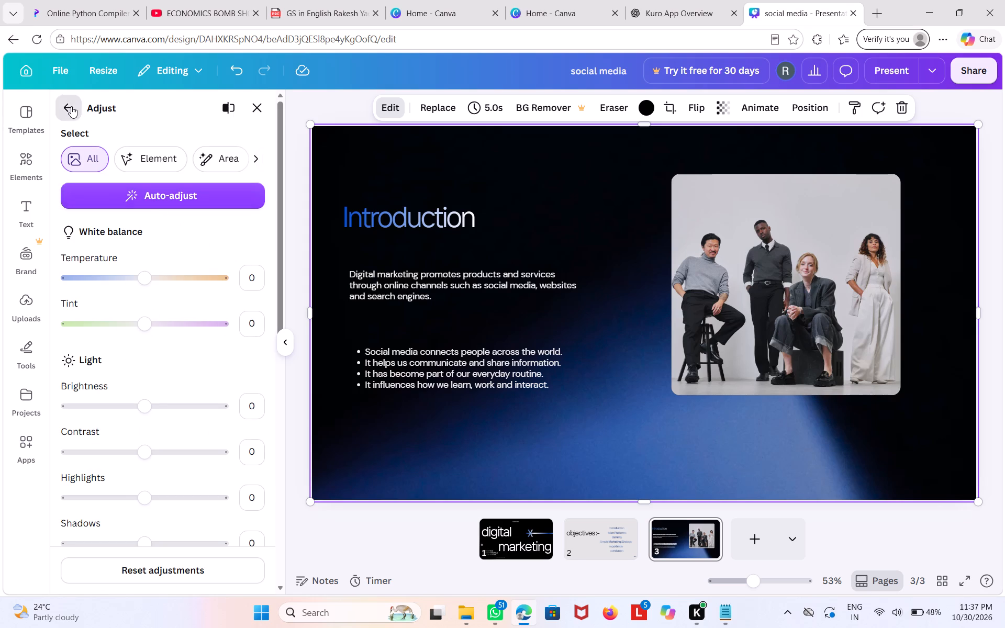
scroll(98, 448, "down", 6)
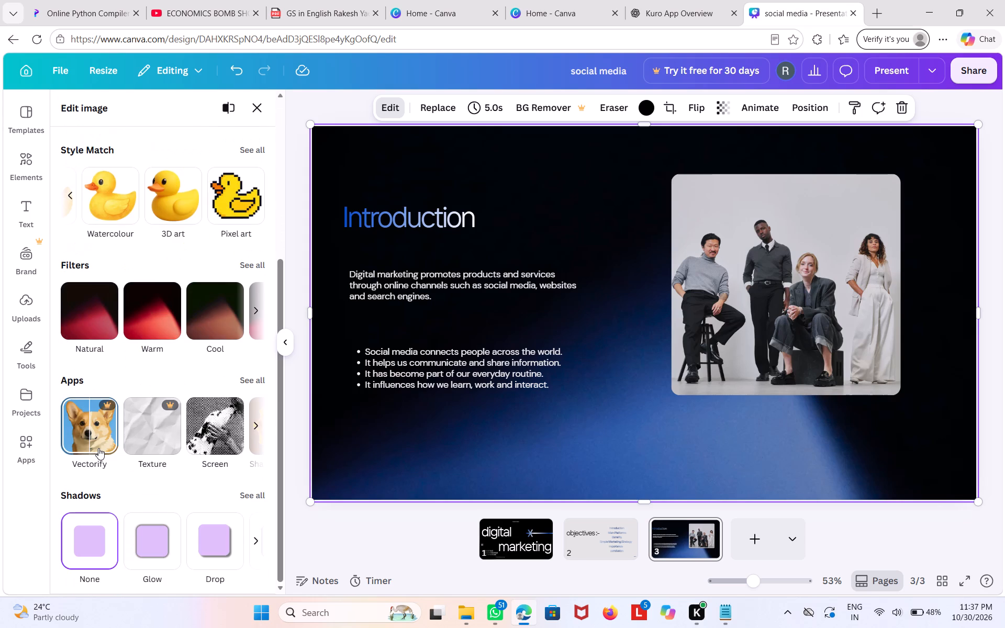
left_click(250, 488)
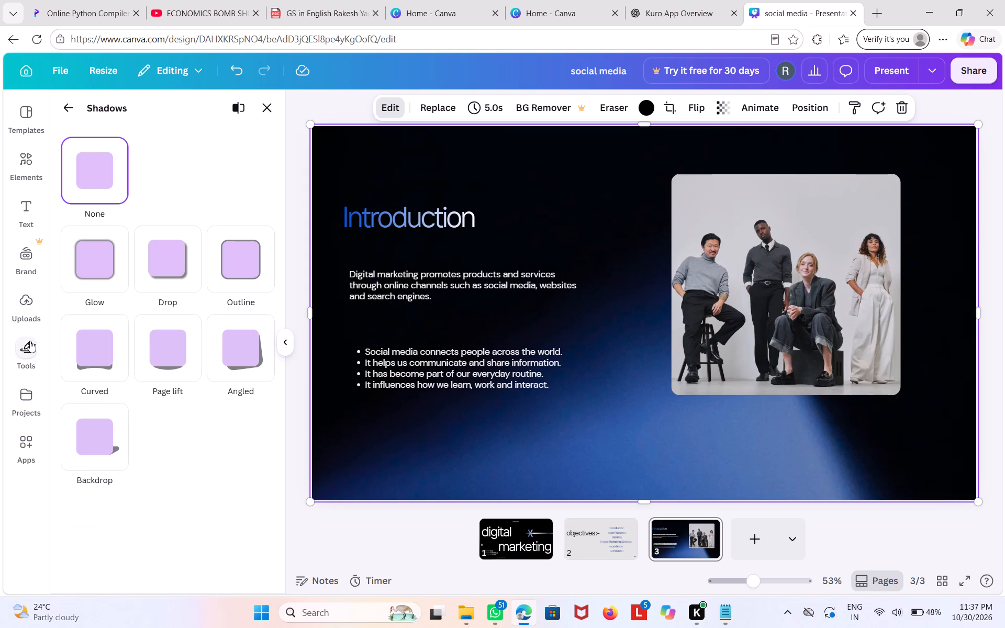
left_click(30, 341)
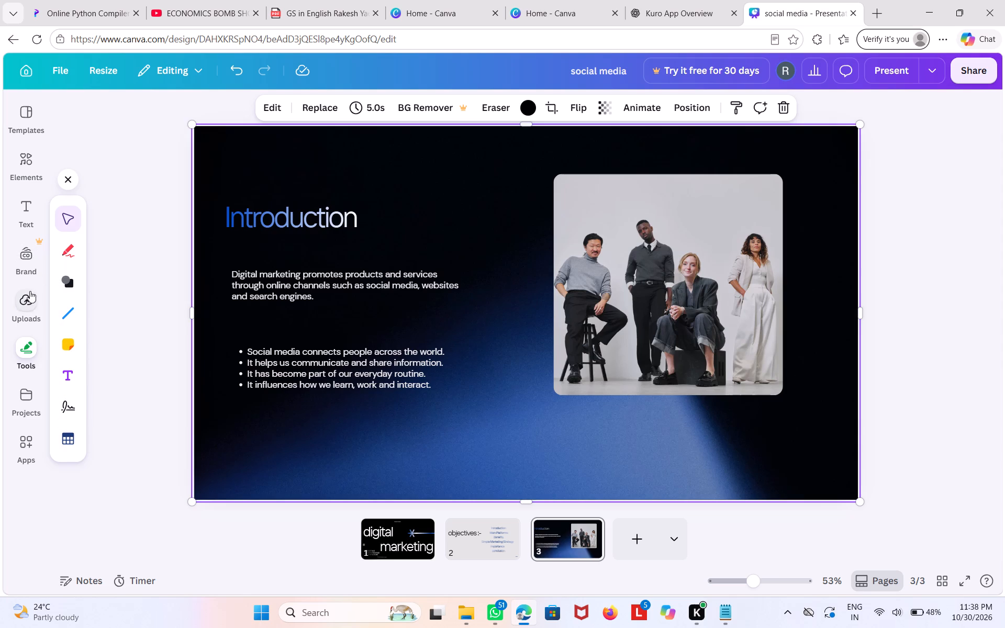
Add page numbers in the numbers-only format to all three pages.
left_click(35, 200)
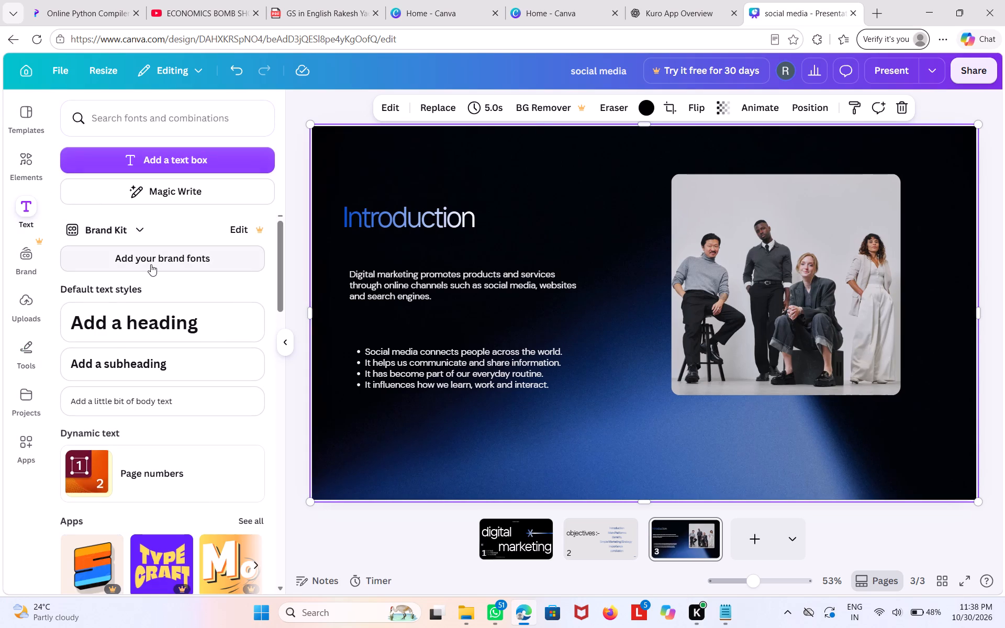
scroll(154, 452, "down", 2)
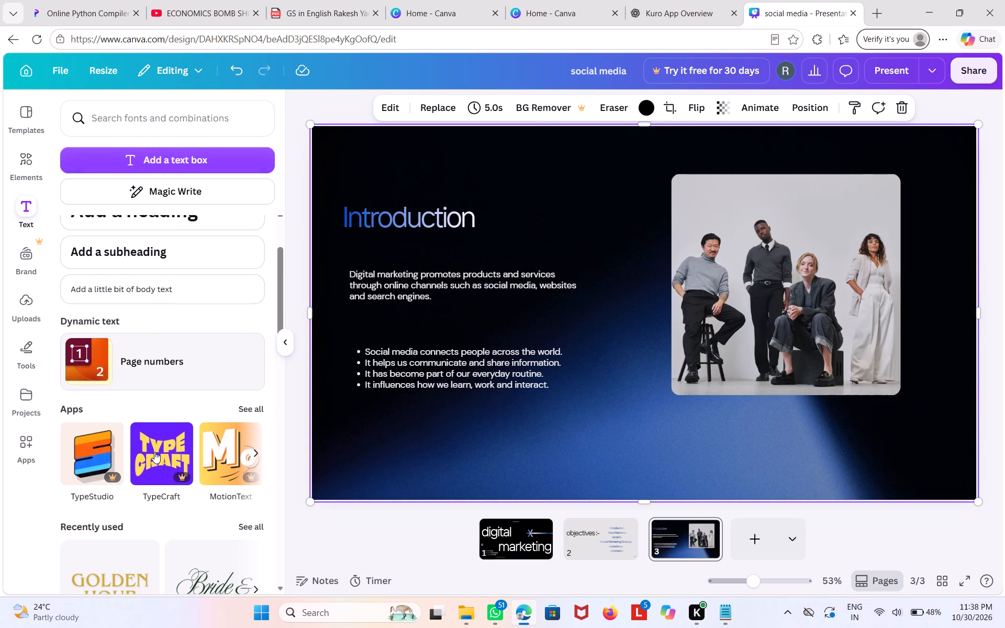
scroll(154, 452, "down", 1)
left_click(86, 282)
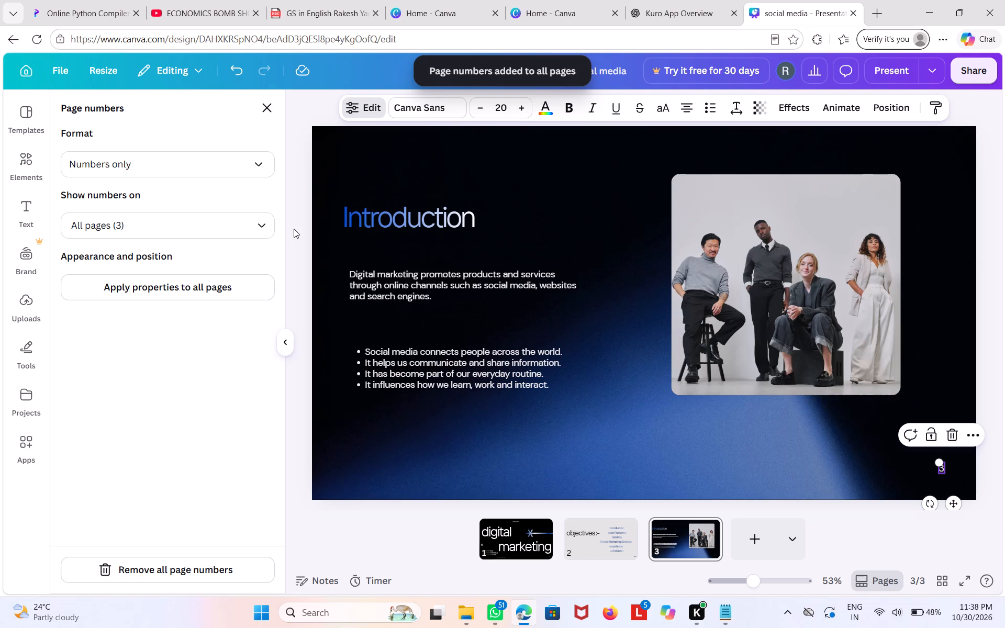
left_click(137, 224)
left_click(119, 319)
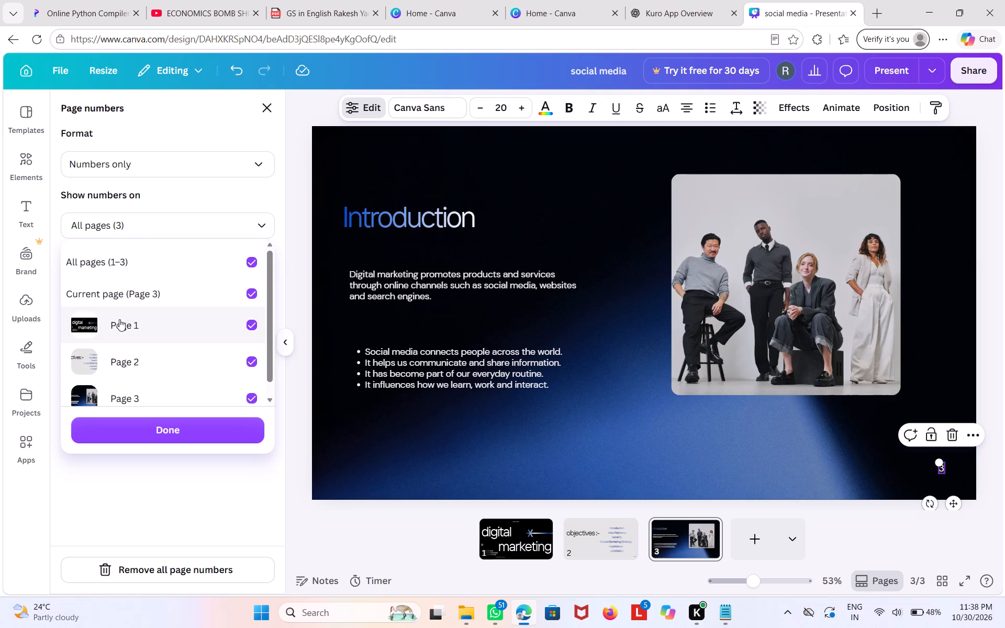
left_click(137, 324)
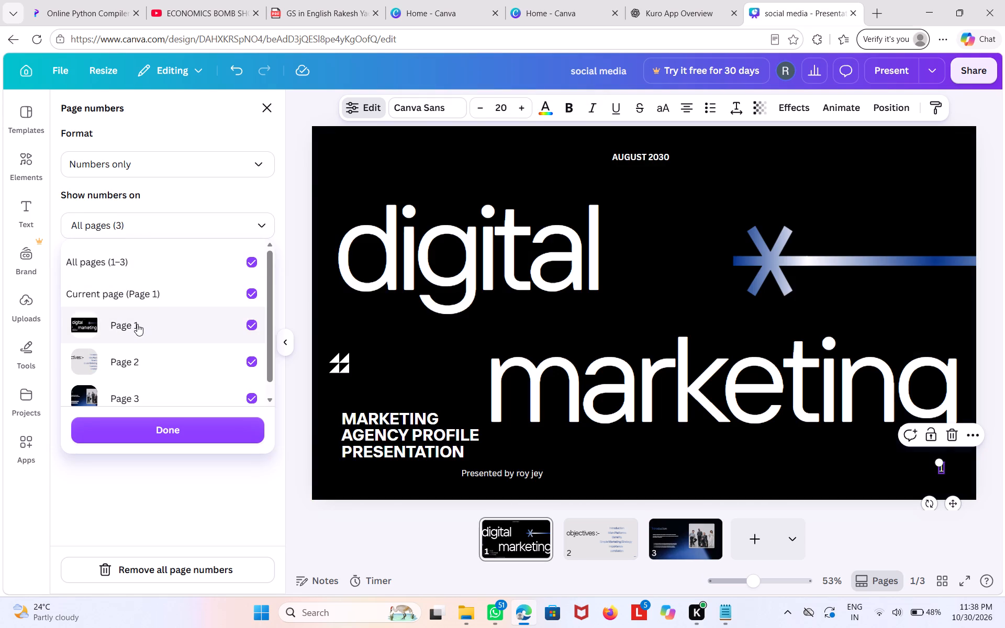
left_click(198, 438)
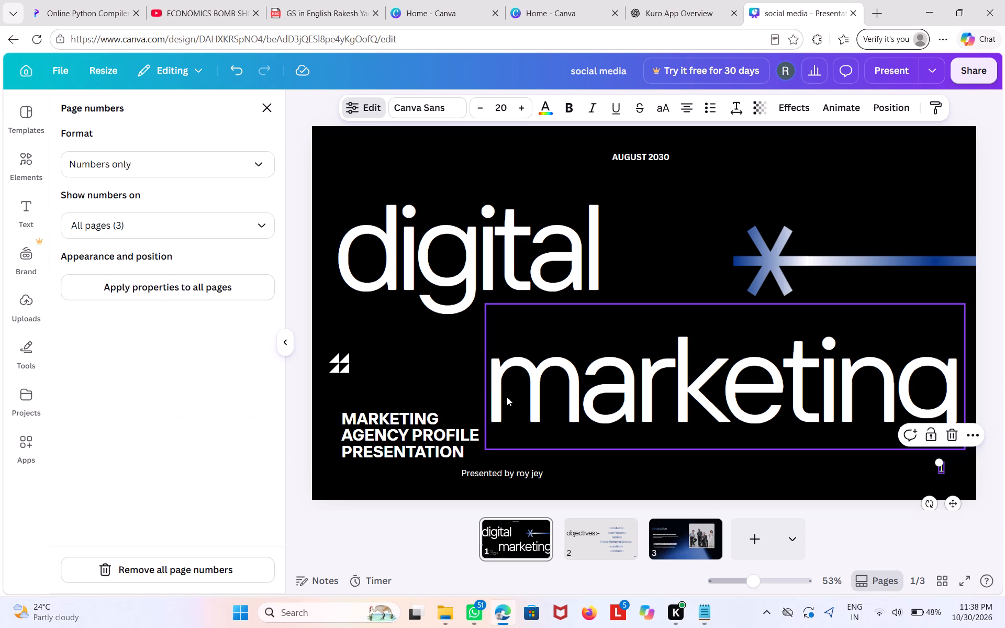
Move the "Page 2" label on the objectives page away from the new page number to the slide's lower-left corner.
left_click(597, 547)
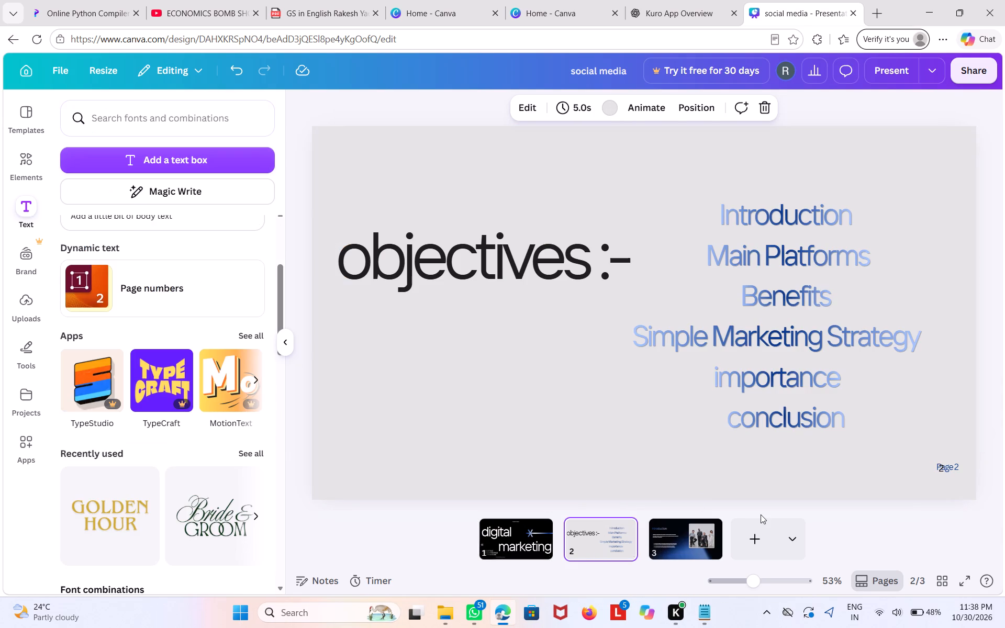
left_click(953, 470)
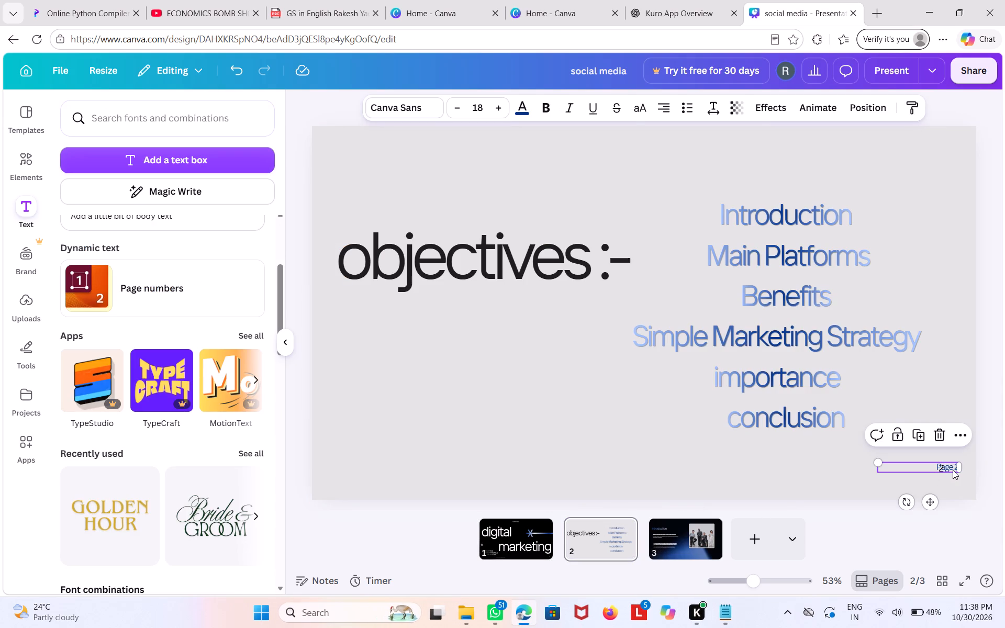
left_click_drag(936, 466, 936, 420)
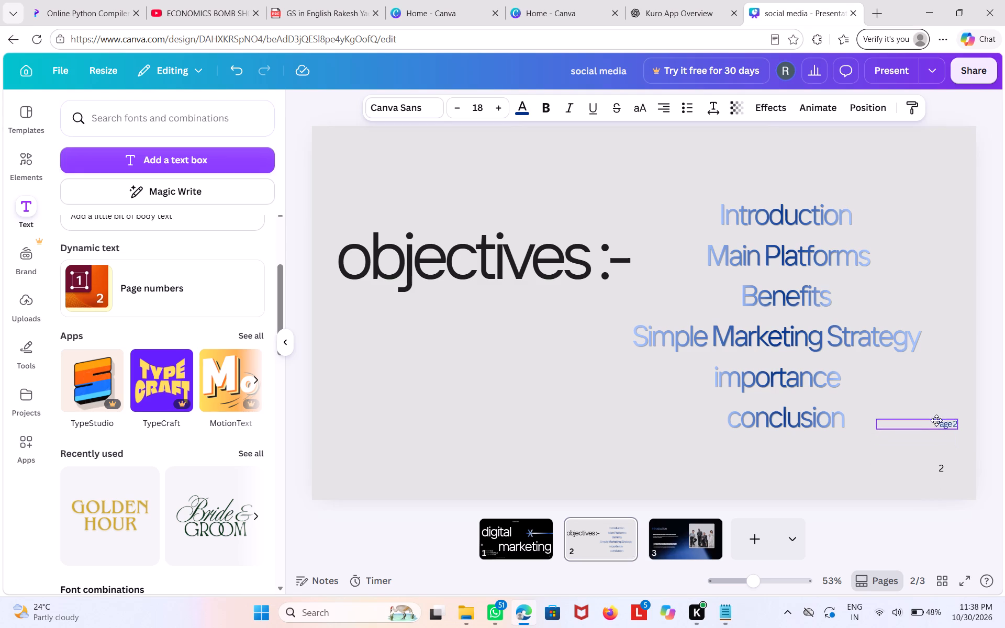
left_click_drag(936, 420, 910, 199)
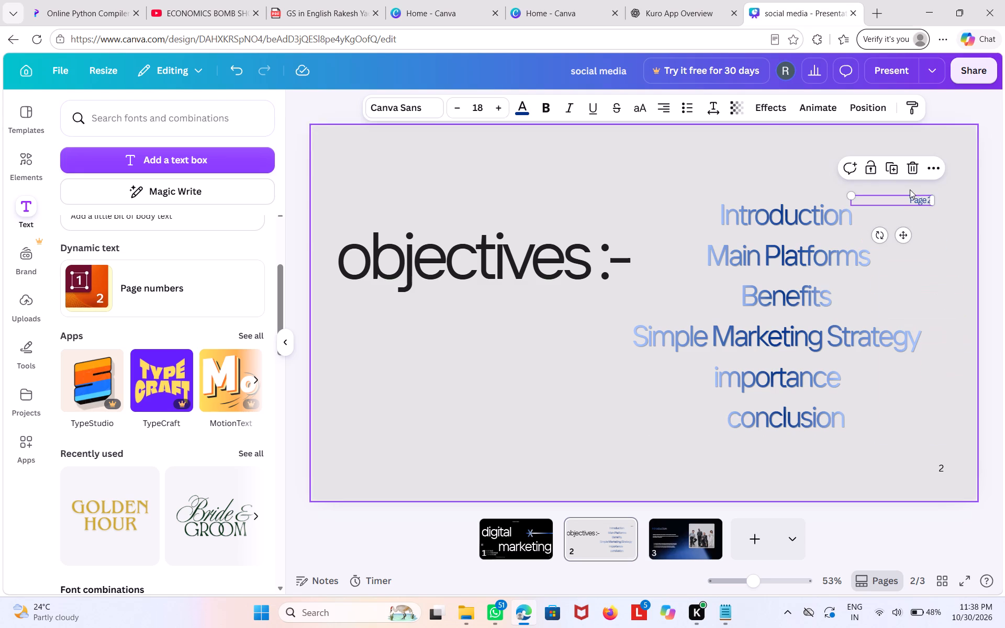
left_click_drag(905, 197, 913, 231)
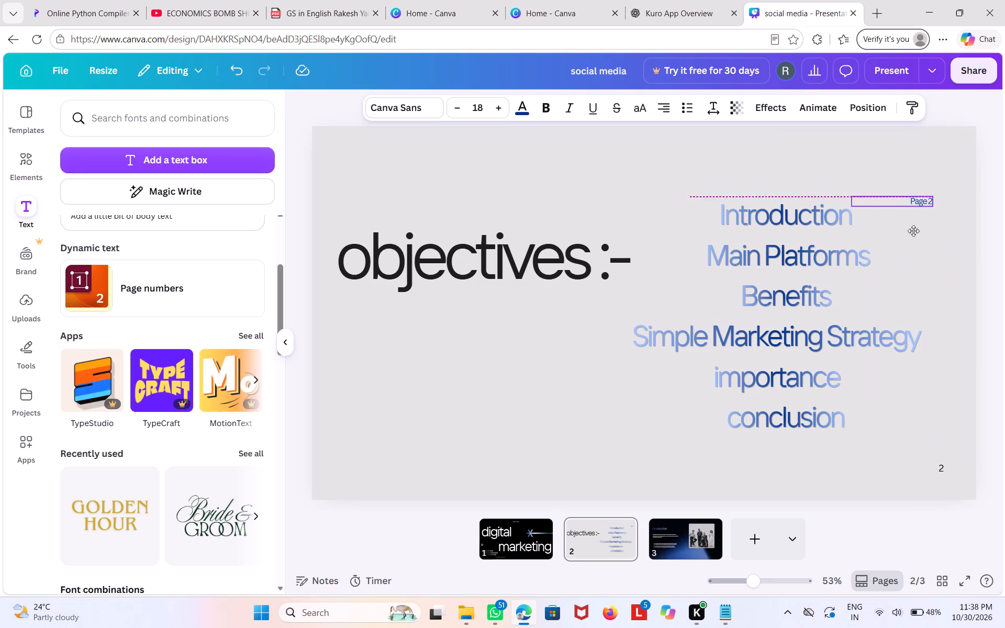
left_click_drag(913, 231, 358, 485)
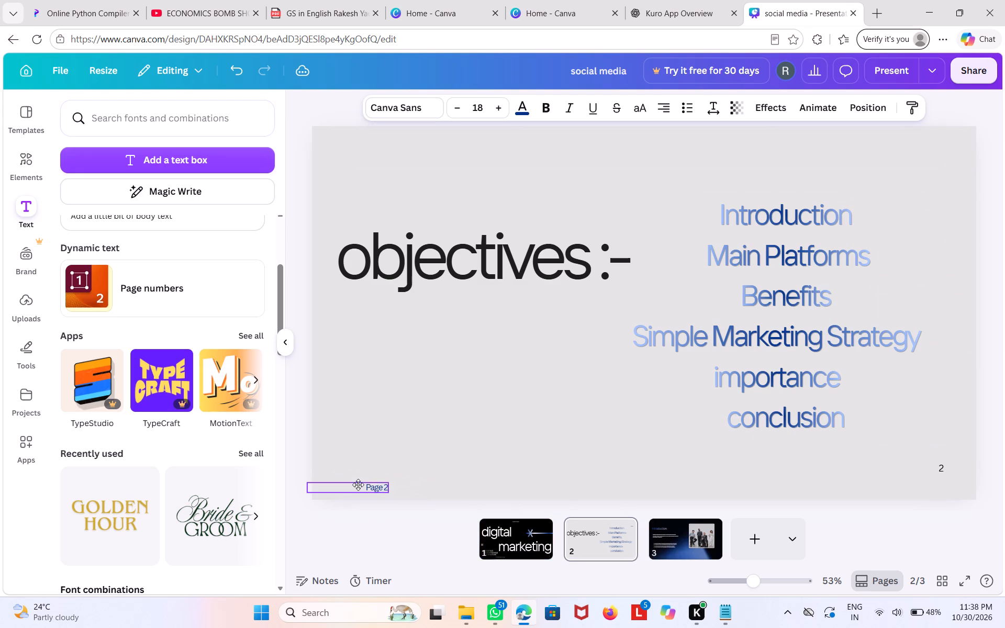
left_click_drag(358, 485, 340, 483)
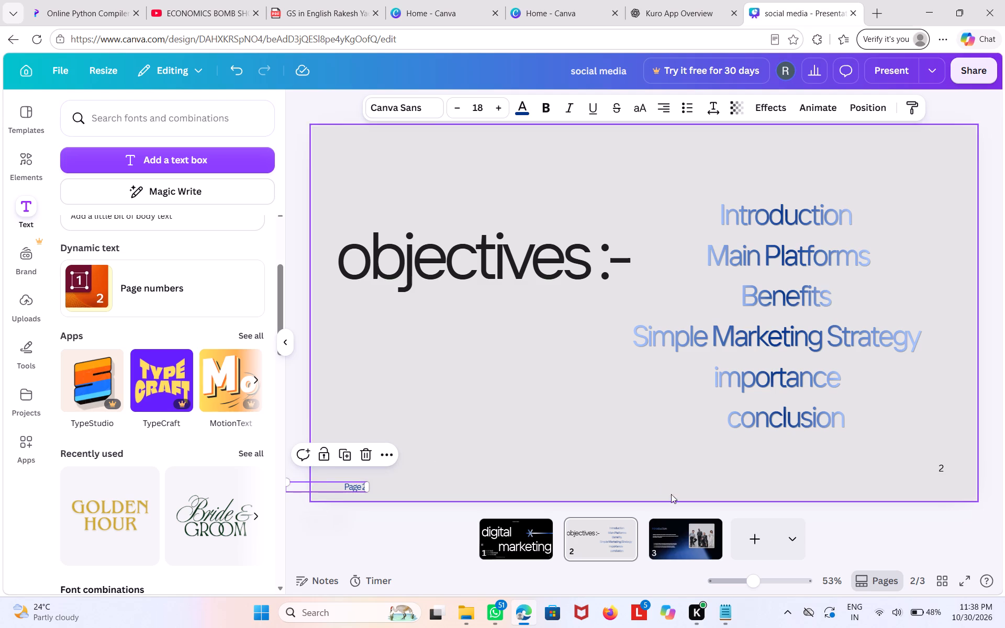
Browse the font combinations for a text style to use on the Introduction page.
left_click(684, 522)
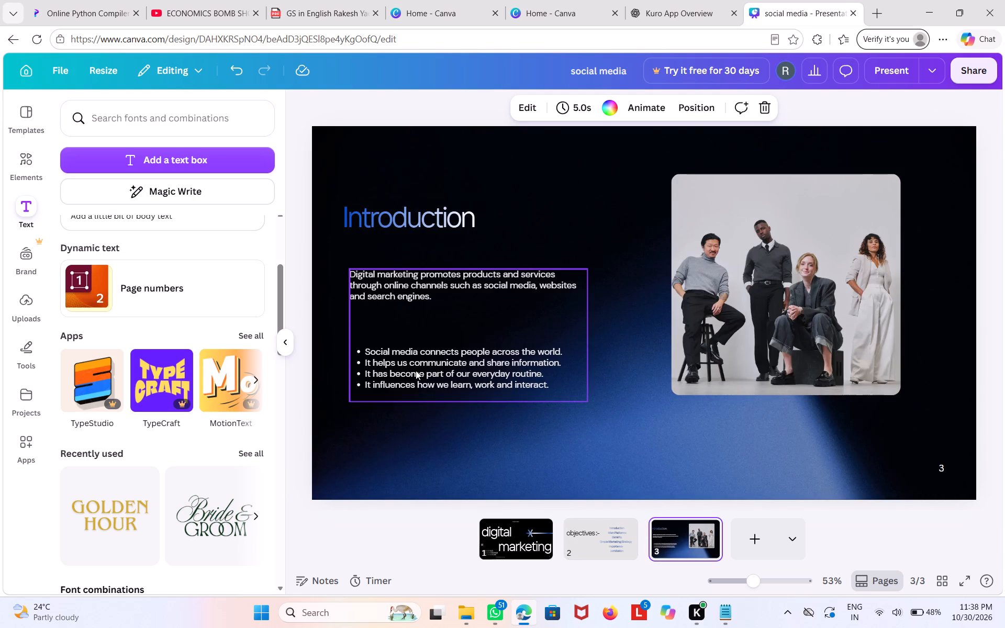
scroll(151, 376, "down", 2)
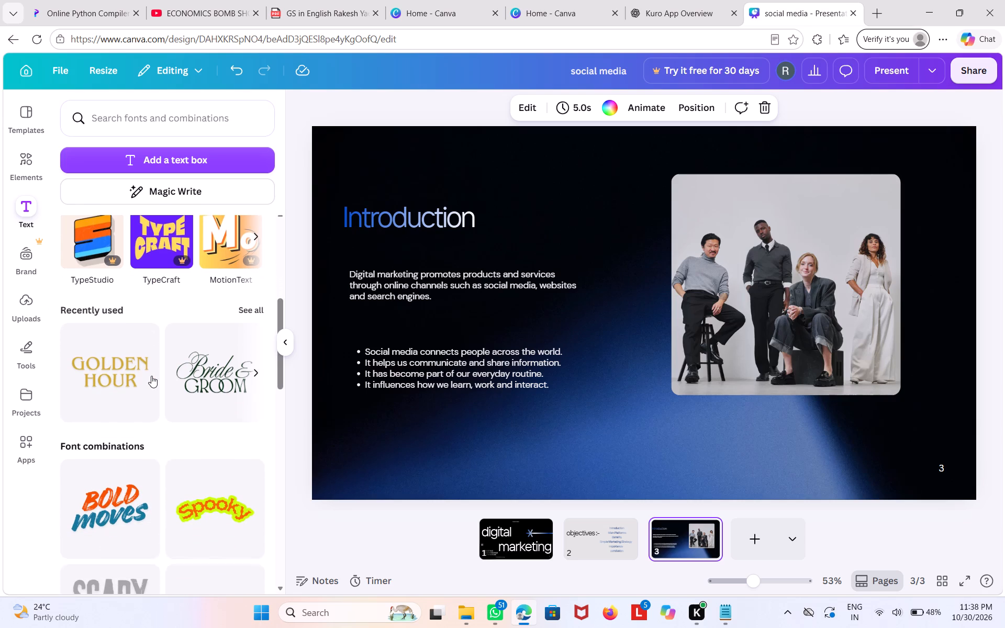
scroll(151, 376, "down", 4)
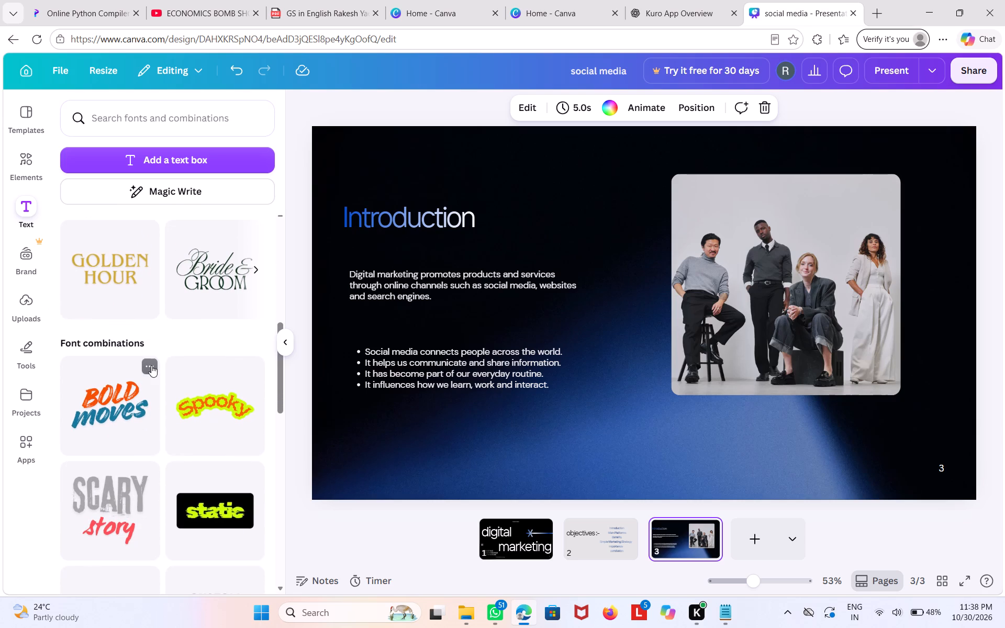
scroll(151, 365, "down", 3)
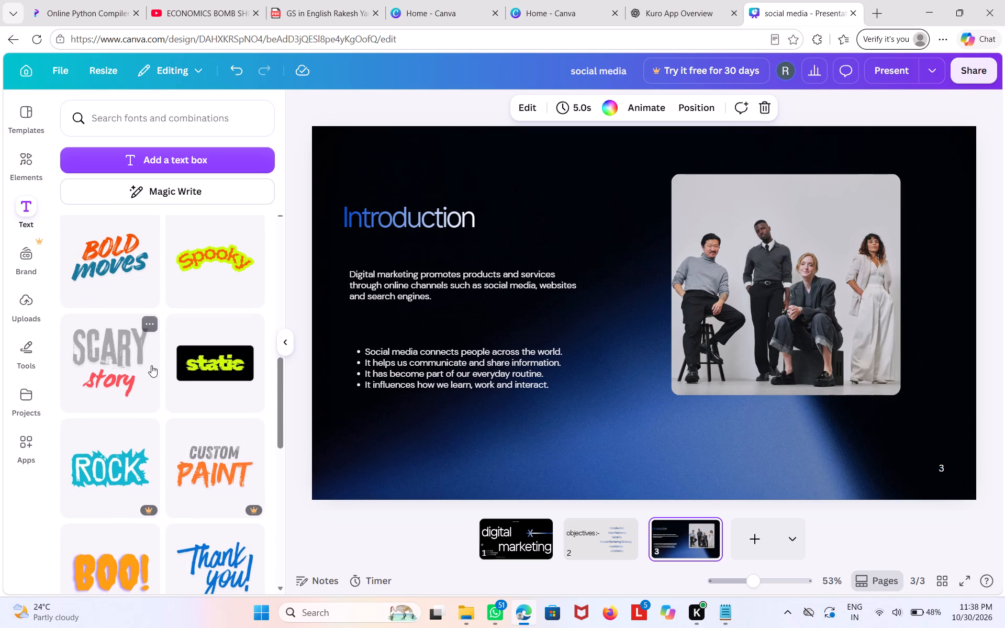
scroll(151, 365, "down", 3)
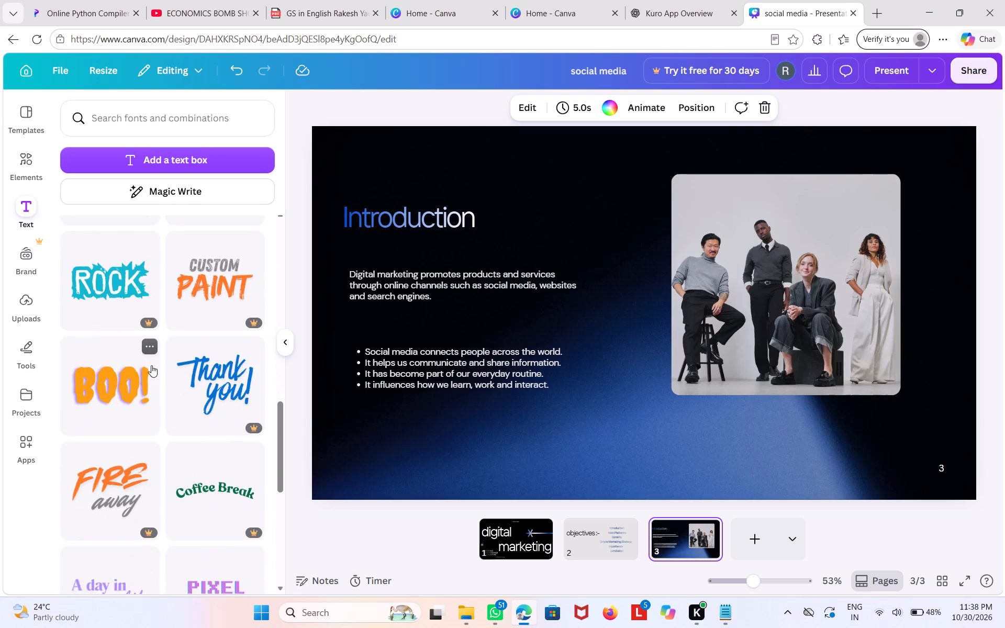
scroll(151, 365, "down", 1)
scroll(151, 365, "right", 1)
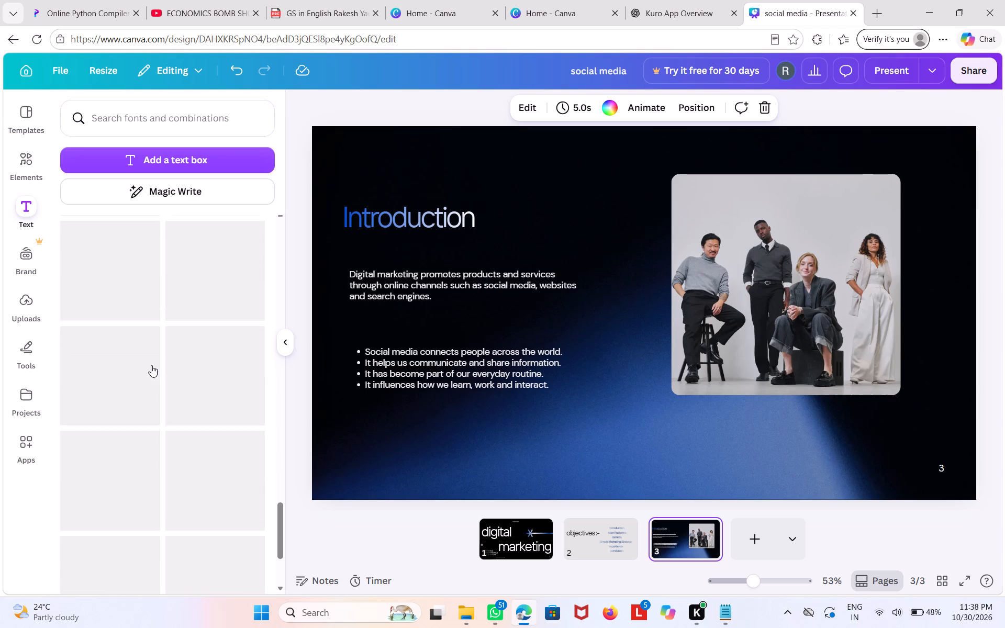
scroll(151, 365, "right", 1)
scroll(151, 365, "up", 4)
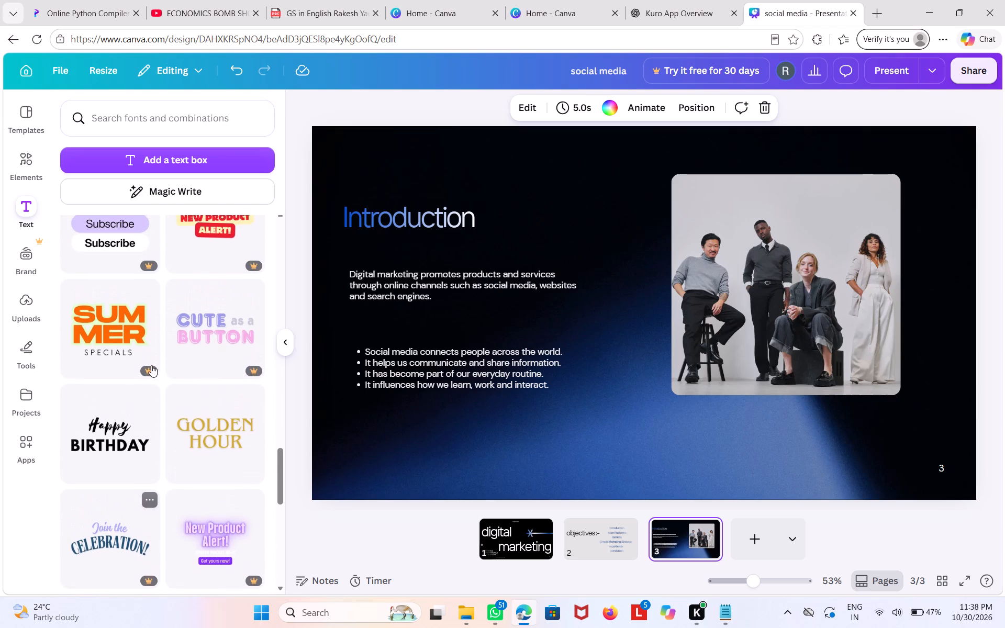
scroll(151, 365, "up", 2)
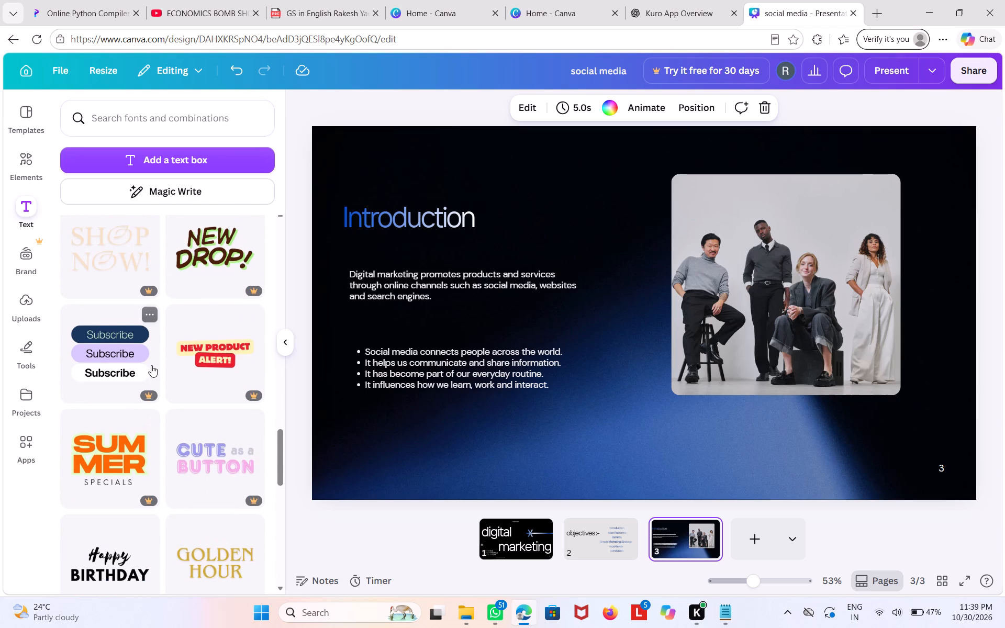
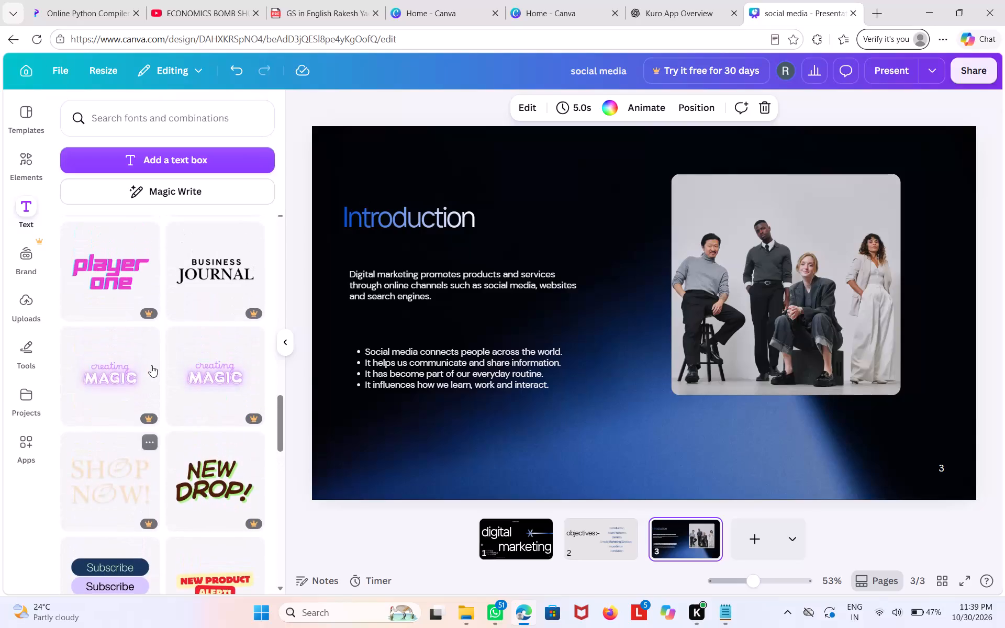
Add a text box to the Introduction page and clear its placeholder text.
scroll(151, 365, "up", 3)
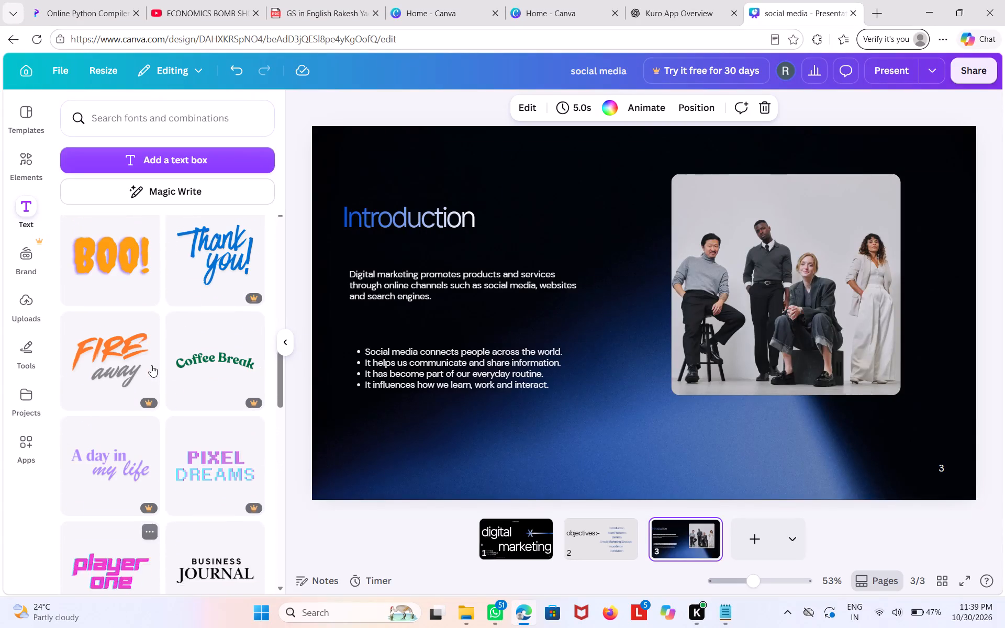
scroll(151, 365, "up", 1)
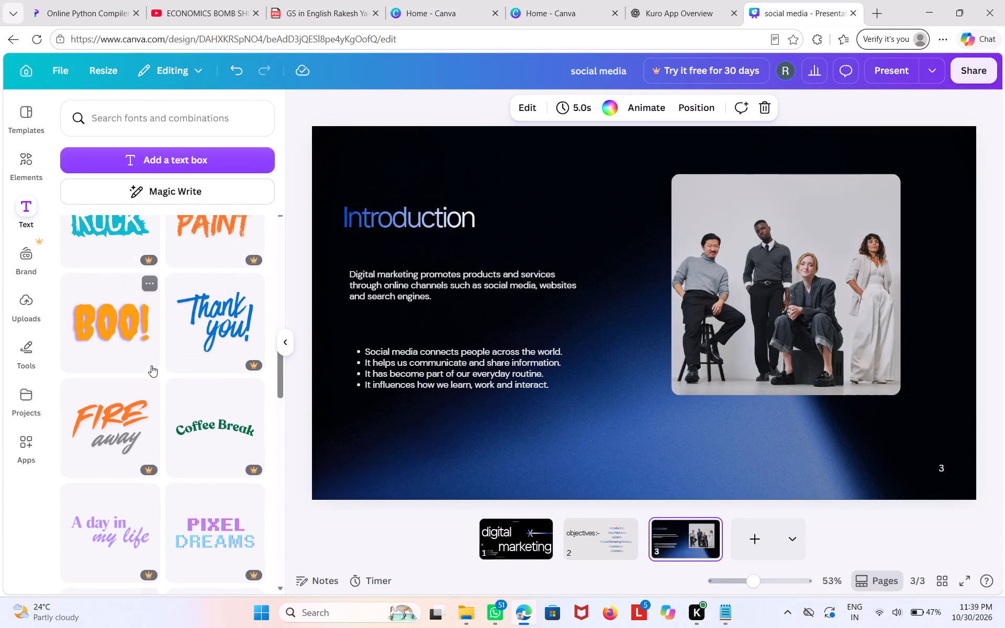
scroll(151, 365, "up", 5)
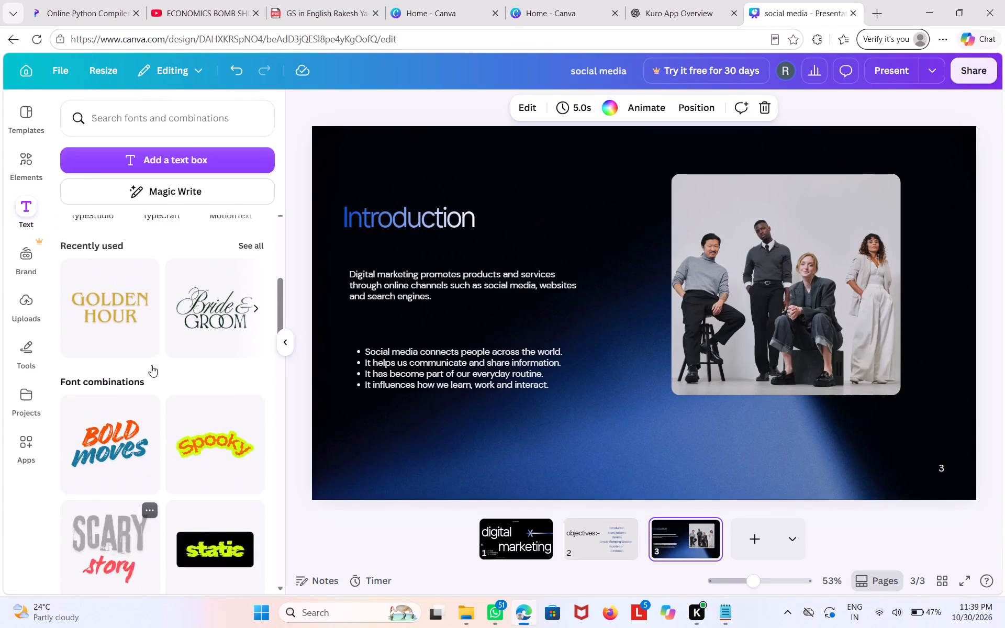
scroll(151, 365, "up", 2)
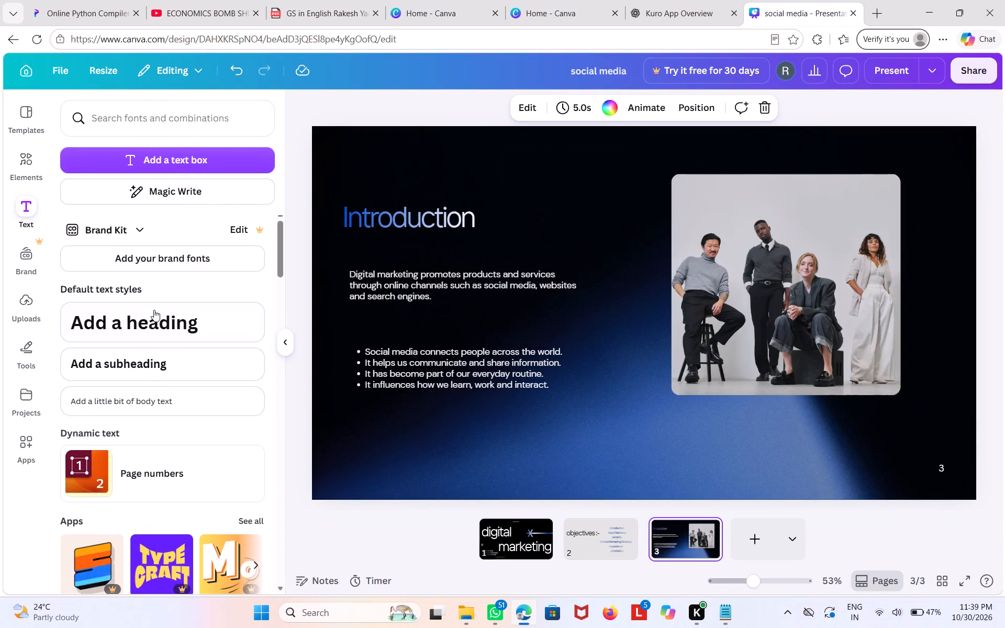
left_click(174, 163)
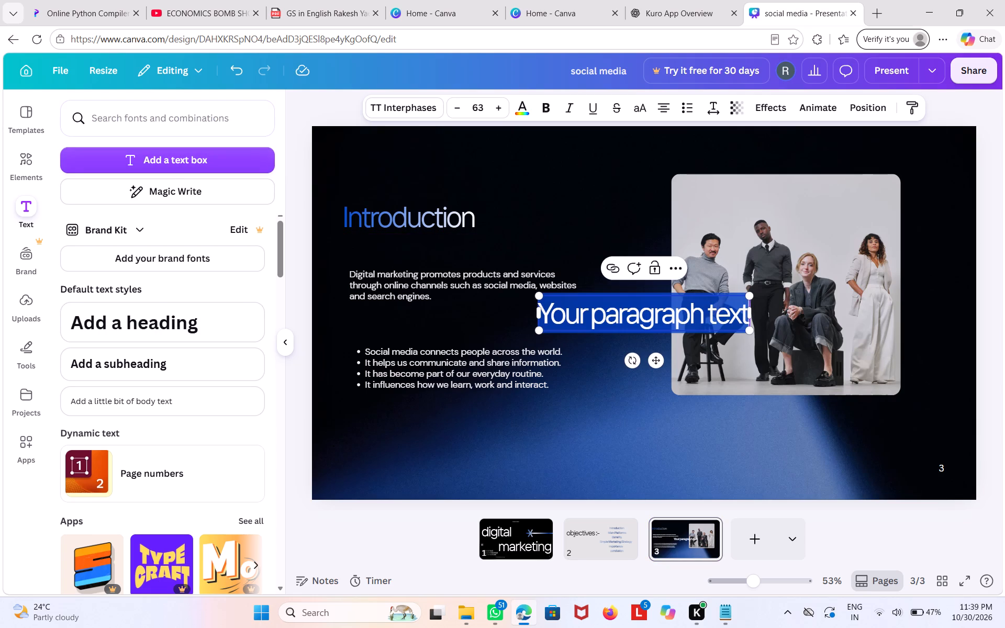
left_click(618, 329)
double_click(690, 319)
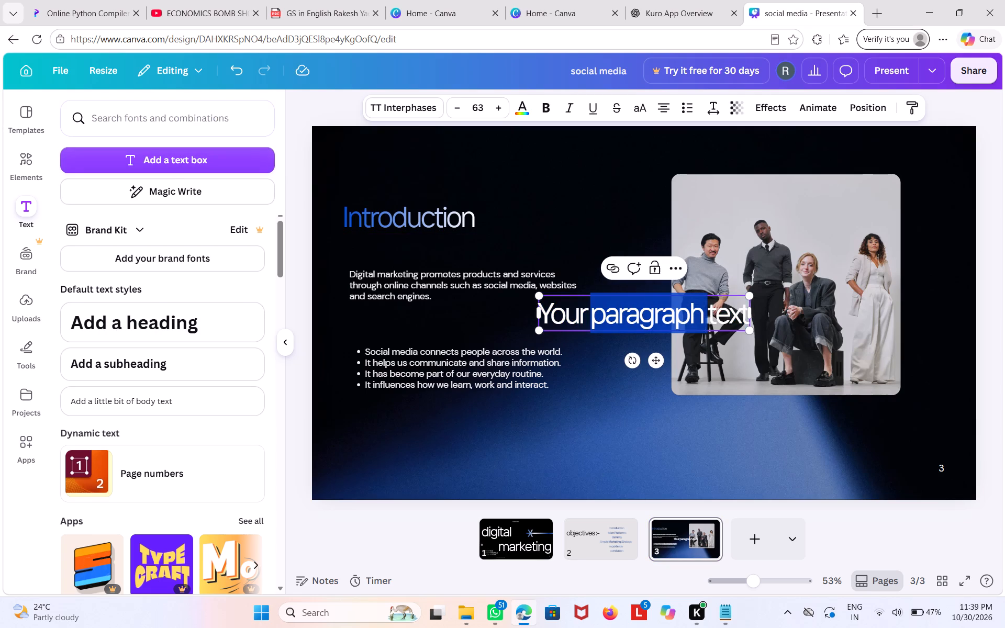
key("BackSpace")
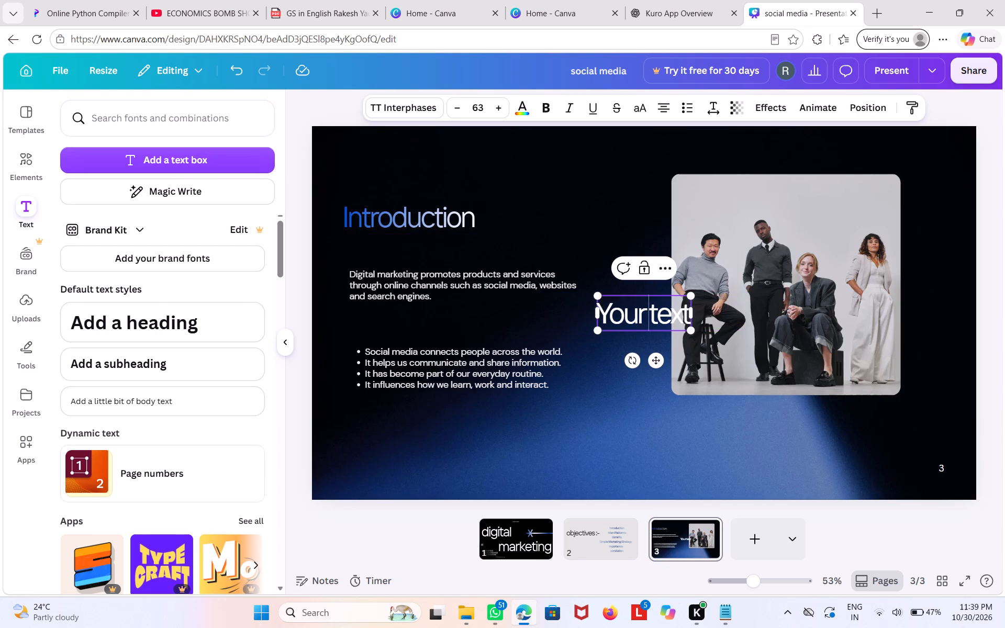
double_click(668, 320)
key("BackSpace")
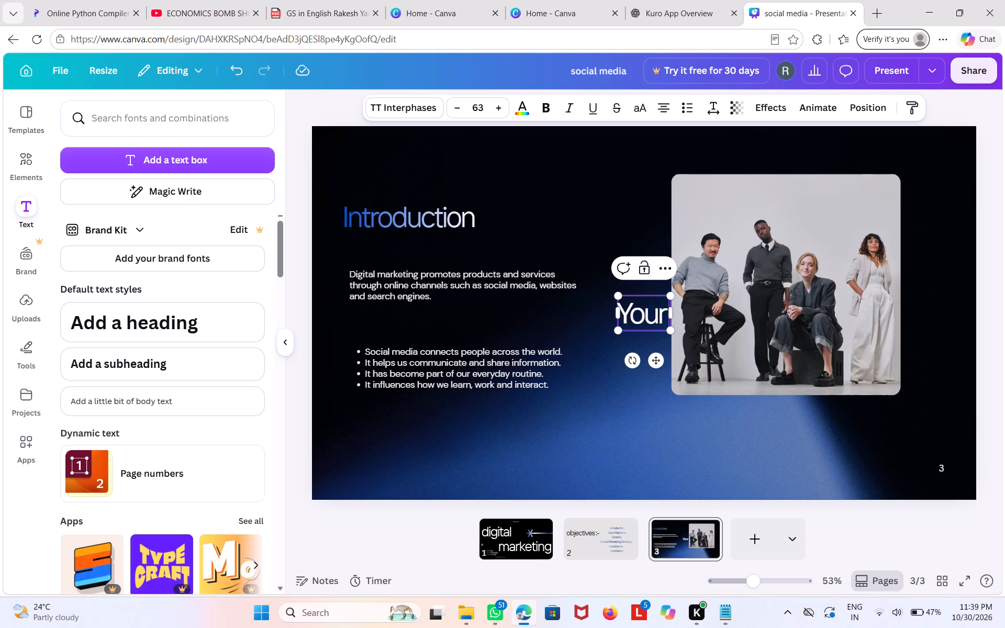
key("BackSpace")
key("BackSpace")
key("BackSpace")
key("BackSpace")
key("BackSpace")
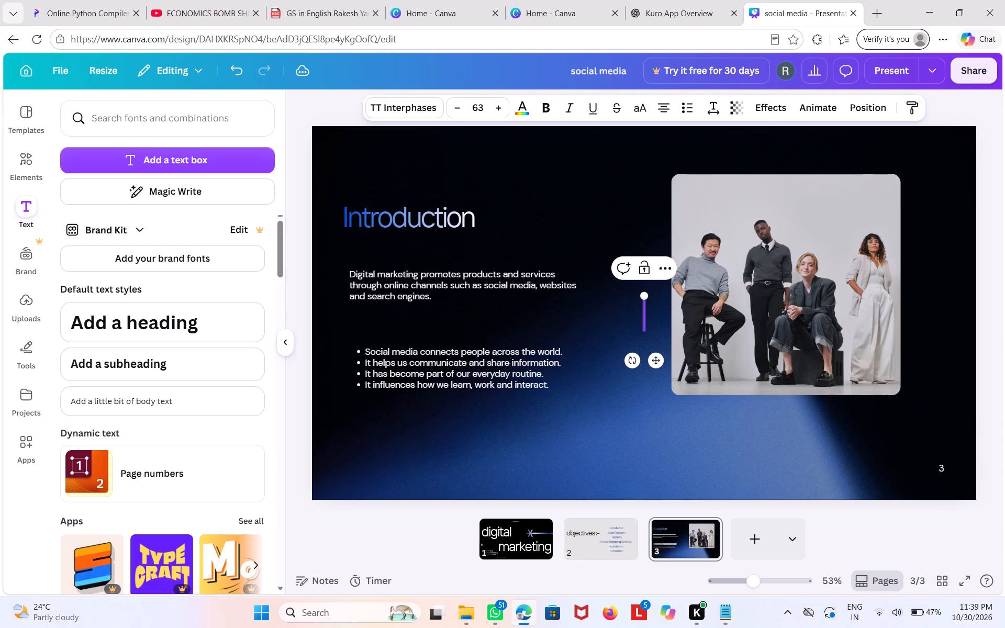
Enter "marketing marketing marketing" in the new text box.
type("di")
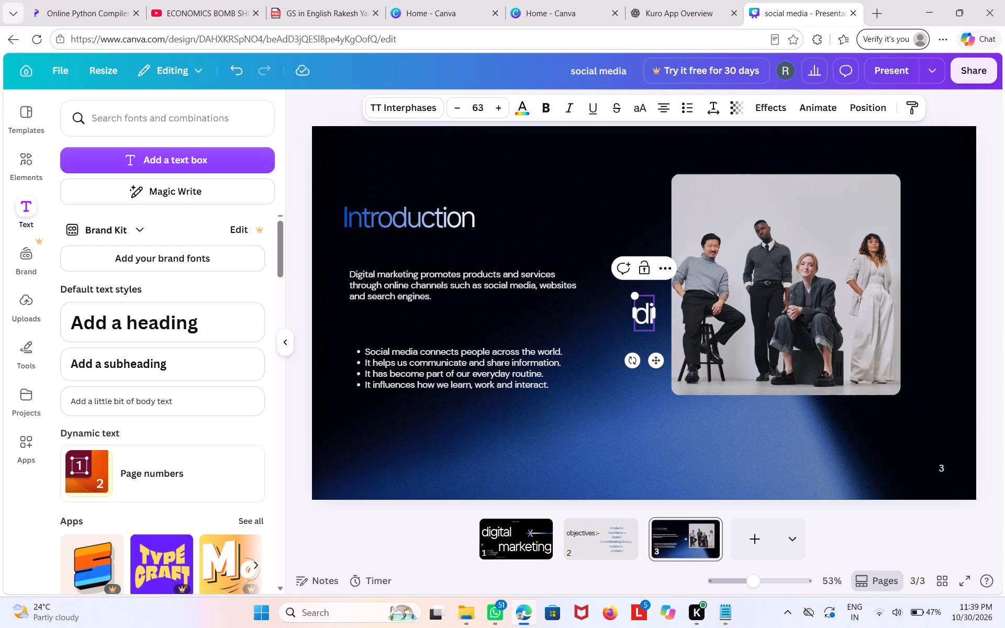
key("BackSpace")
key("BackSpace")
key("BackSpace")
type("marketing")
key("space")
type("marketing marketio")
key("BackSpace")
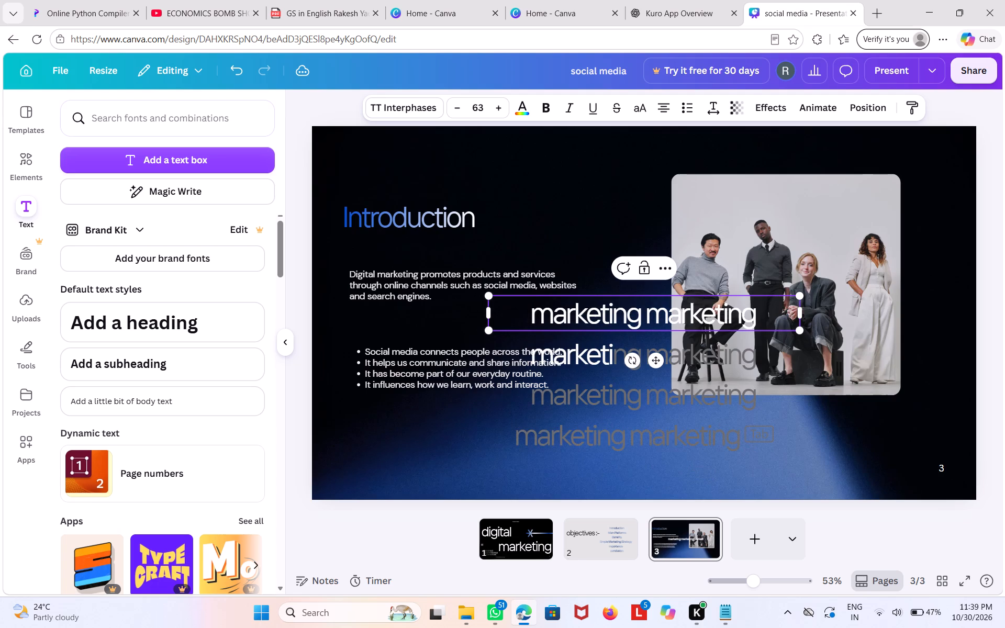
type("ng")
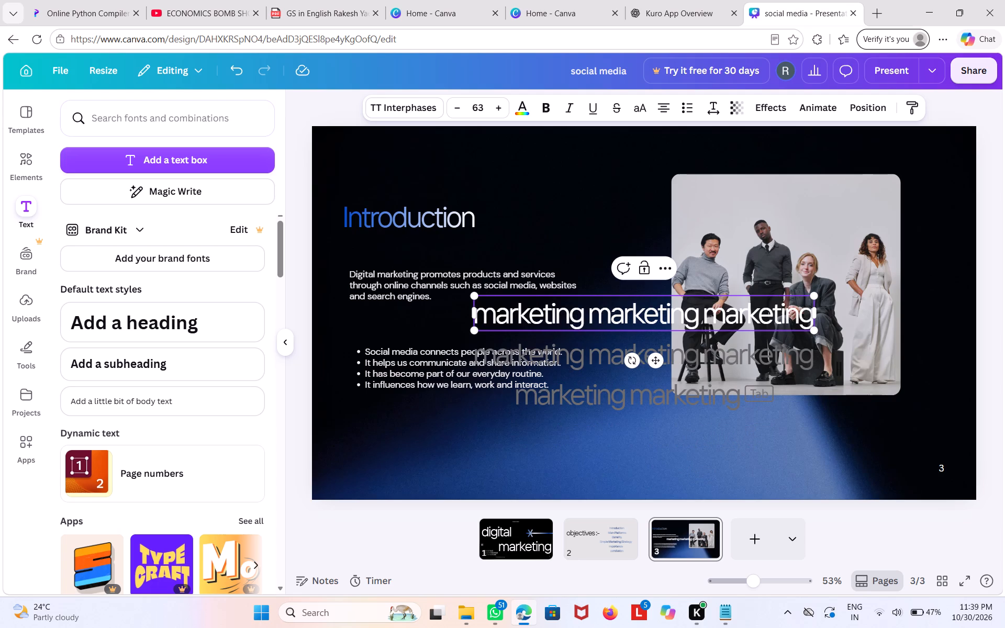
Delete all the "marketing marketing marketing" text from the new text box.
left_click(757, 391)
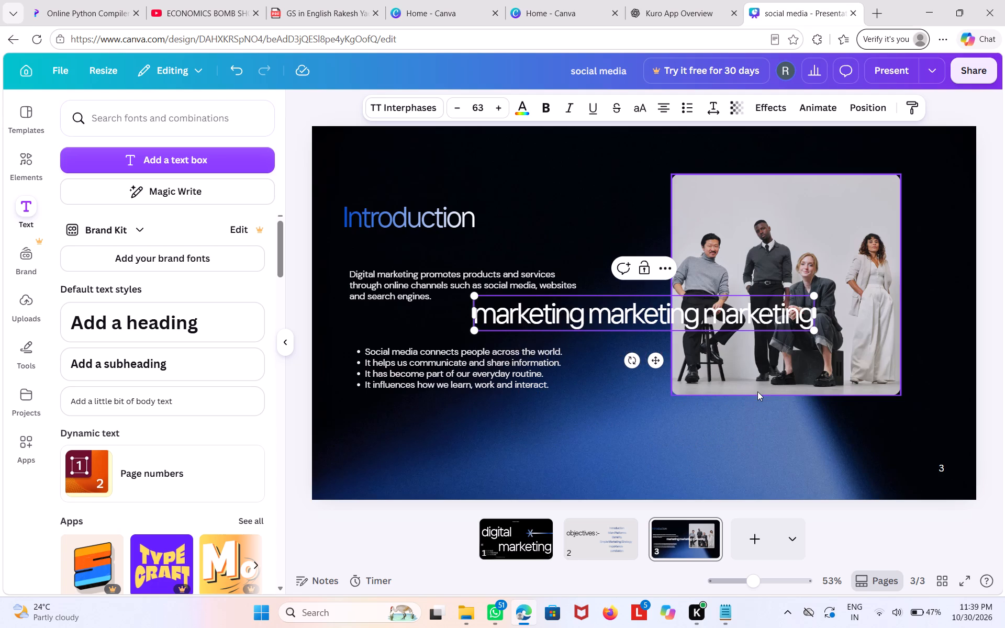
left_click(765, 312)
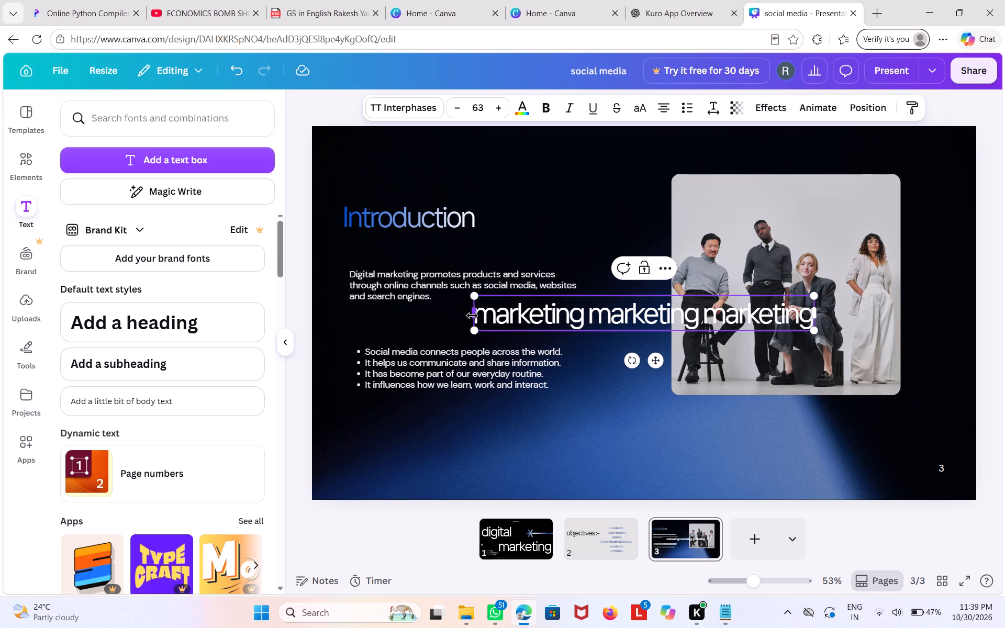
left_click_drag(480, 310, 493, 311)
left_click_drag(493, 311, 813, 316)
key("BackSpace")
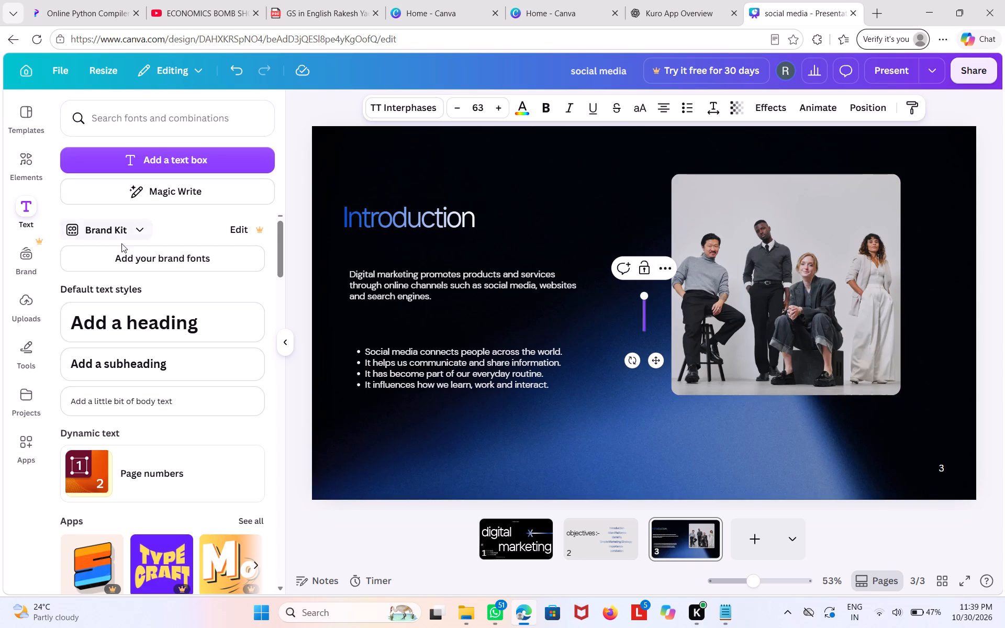
Add the gold "GOLDEN HOUR" font combination to the Introduction page.
scroll(185, 279, "down", 7)
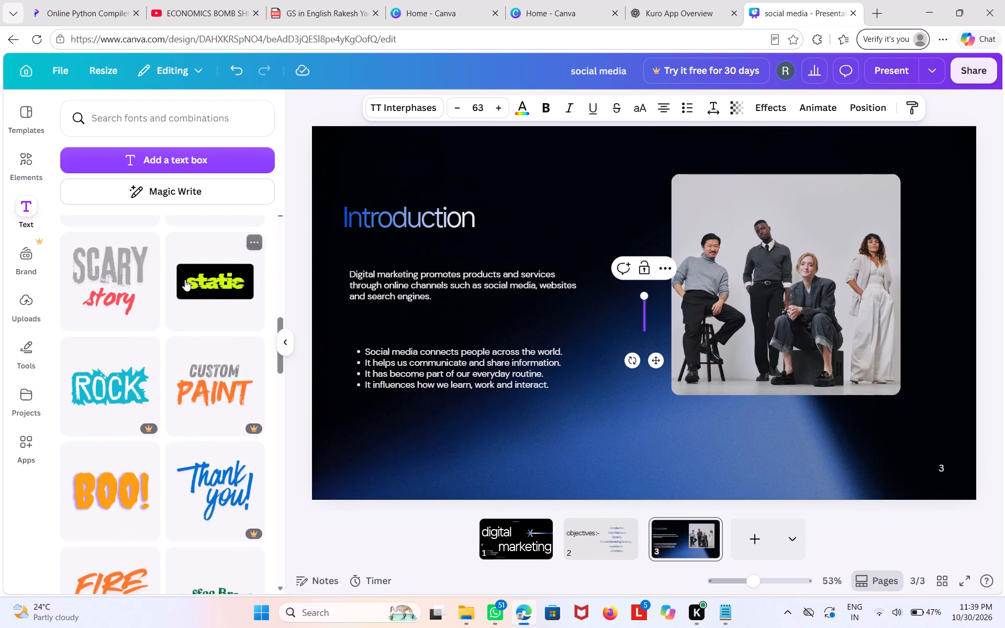
scroll(185, 279, "down", 5)
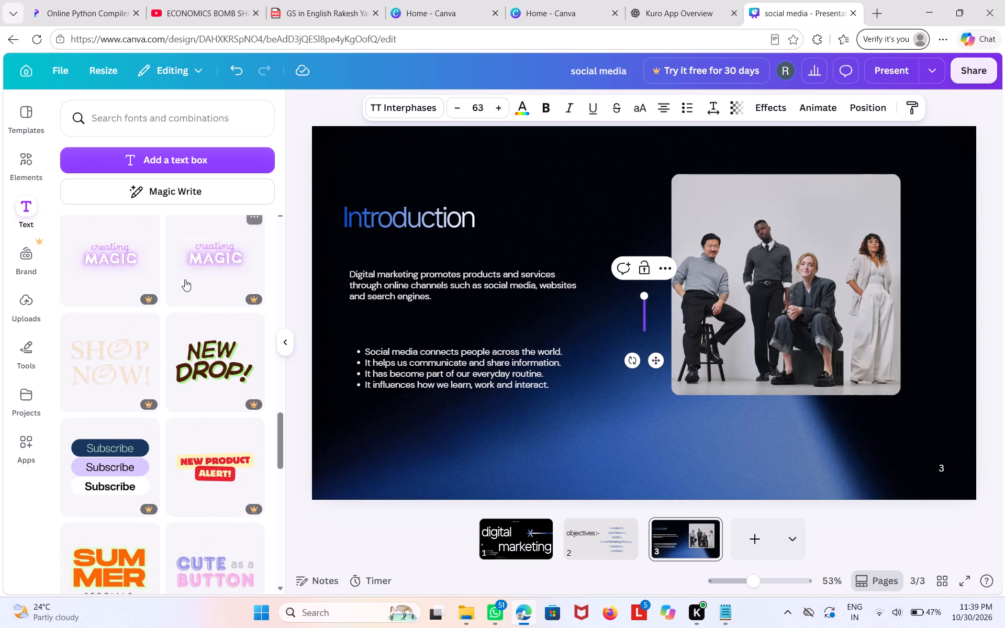
scroll(185, 279, "down", 5)
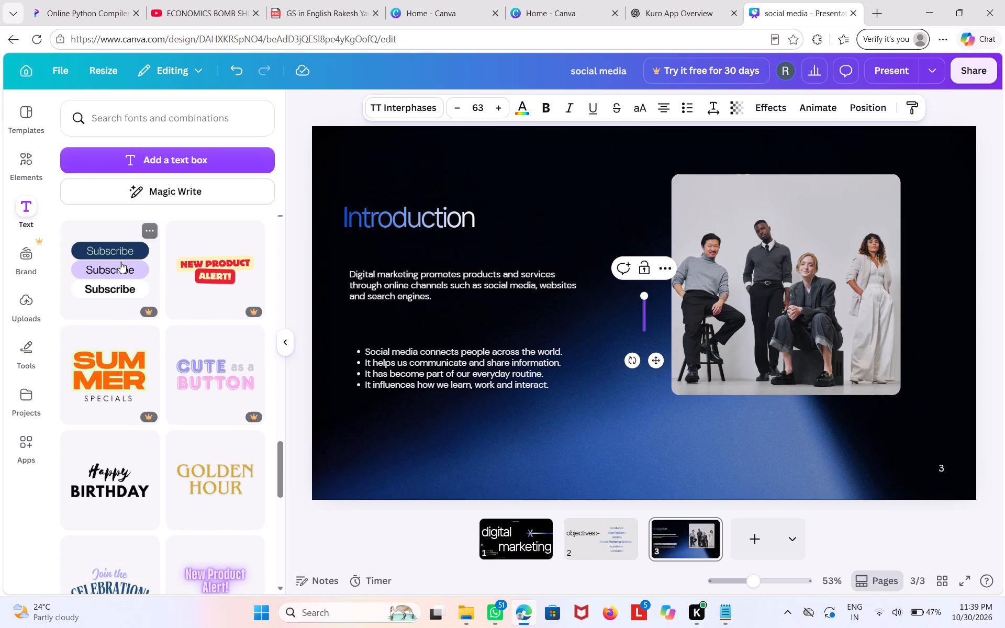
scroll(185, 395, "down", 3)
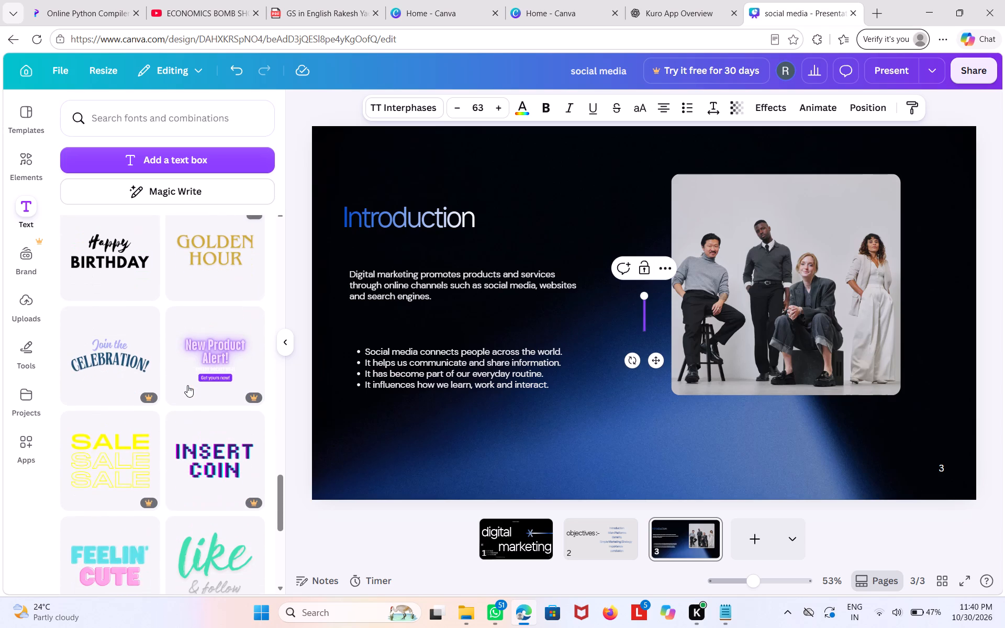
scroll(187, 385, "down", 1)
left_click(198, 241)
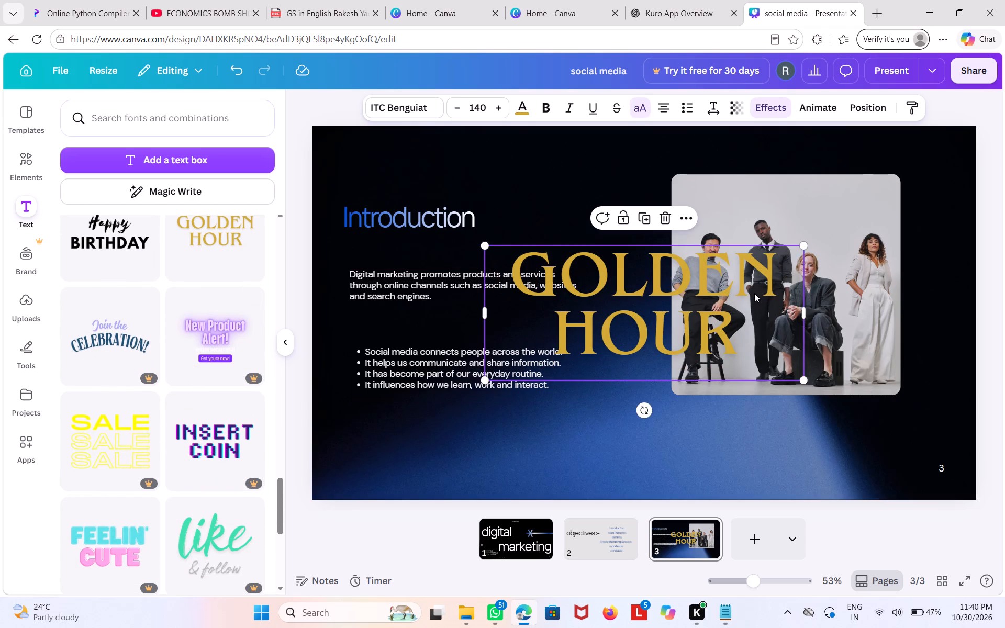
Delete the group photo and its empty frame from the Introduction page.
left_click(854, 195)
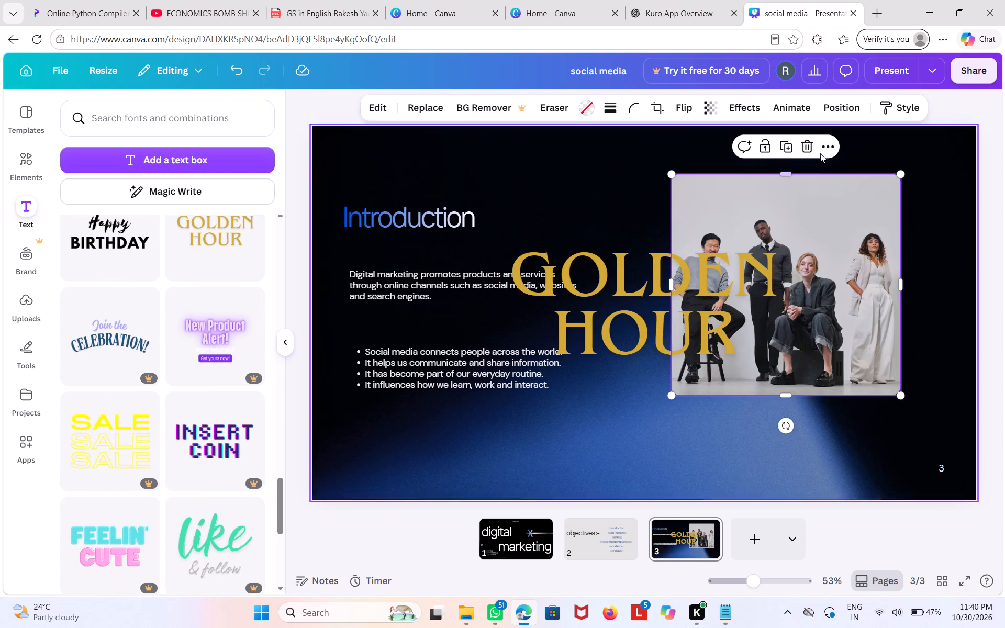
left_click(806, 143)
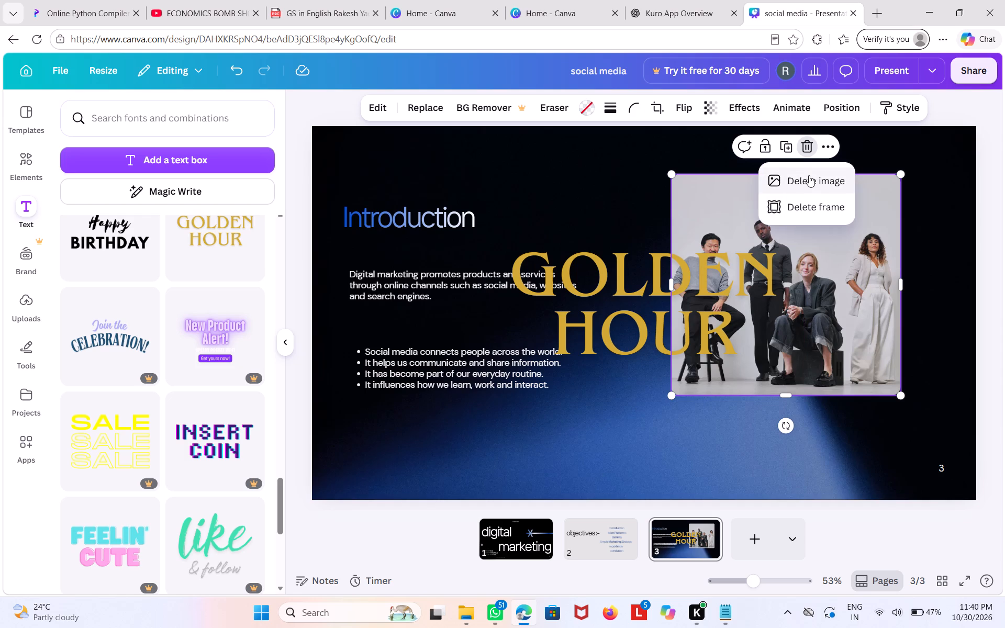
left_click(809, 177)
left_click(806, 190)
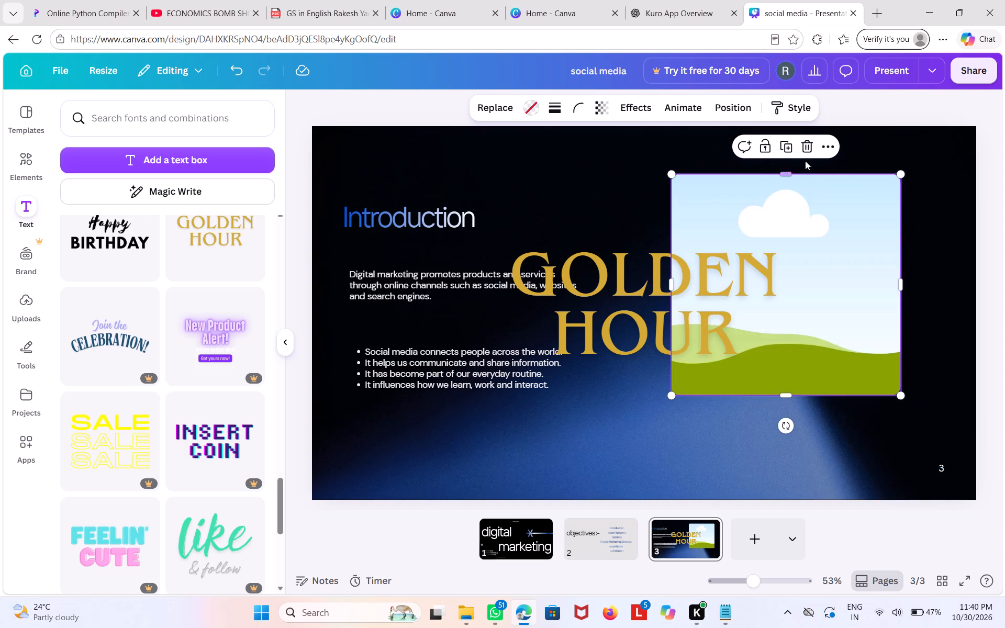
left_click(813, 190)
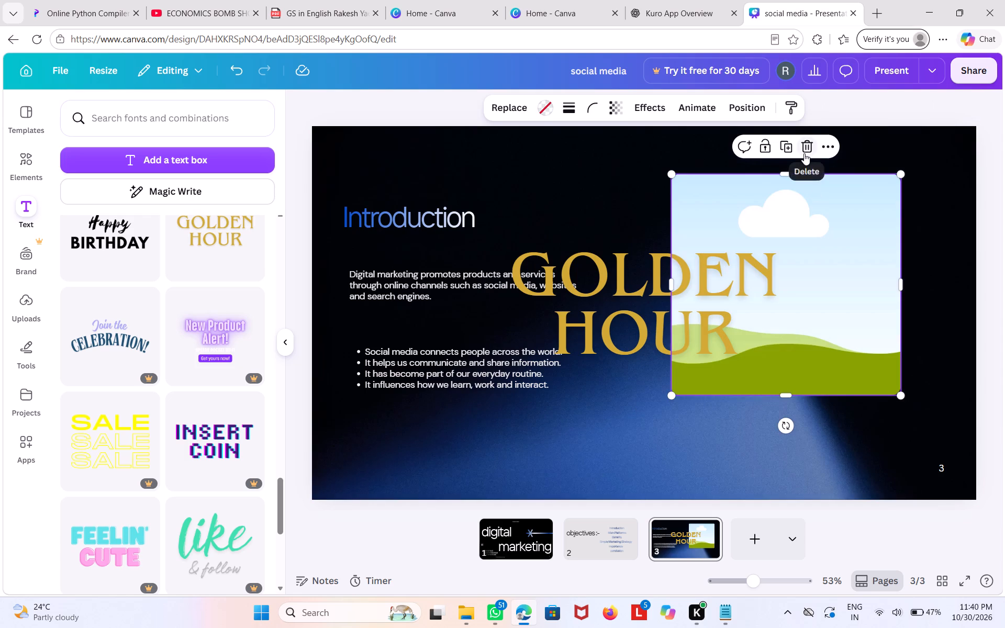
left_click(804, 153)
Move the "GOLDEN HOUR" text to the upper-right area of the slide, beside the Introduction heading.
left_click_drag(752, 276, 830, 248)
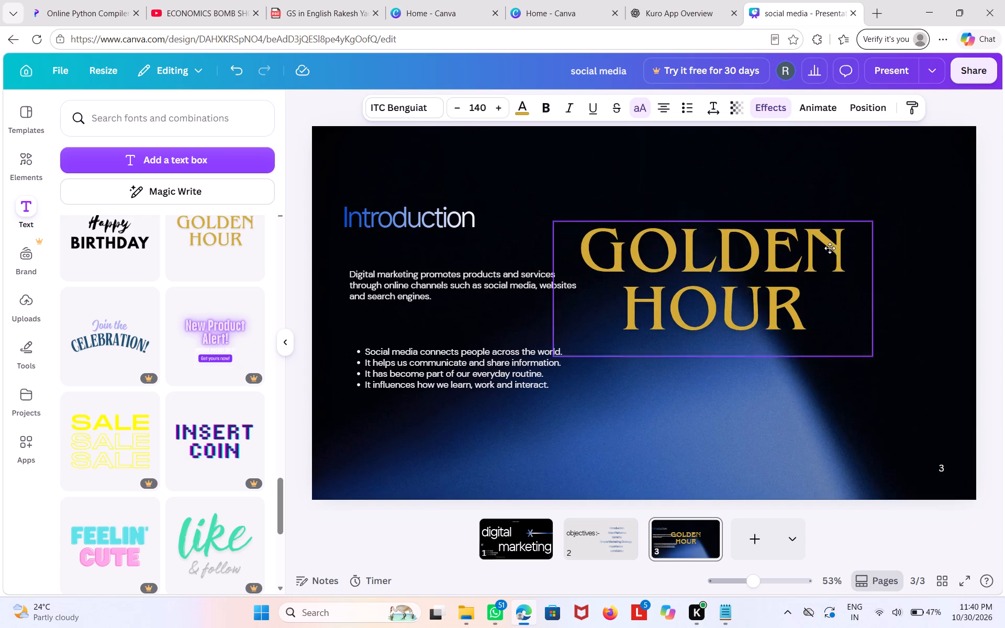
left_click_drag(830, 248, 875, 223)
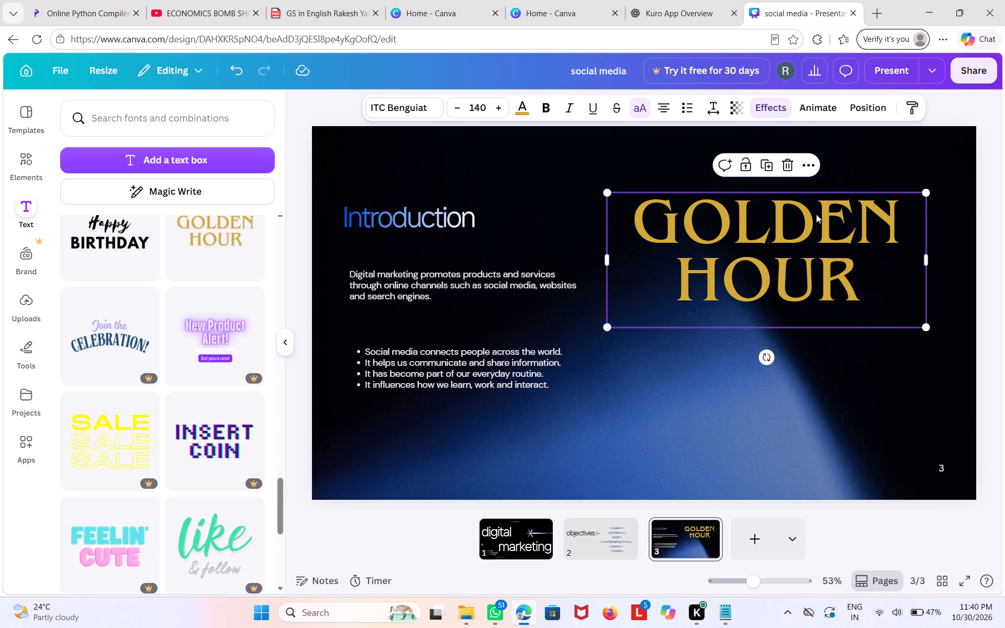
Replace the "GOLDEN HOUR" text with "digital marketing".
double_click(816, 214)
key("BackSpace")
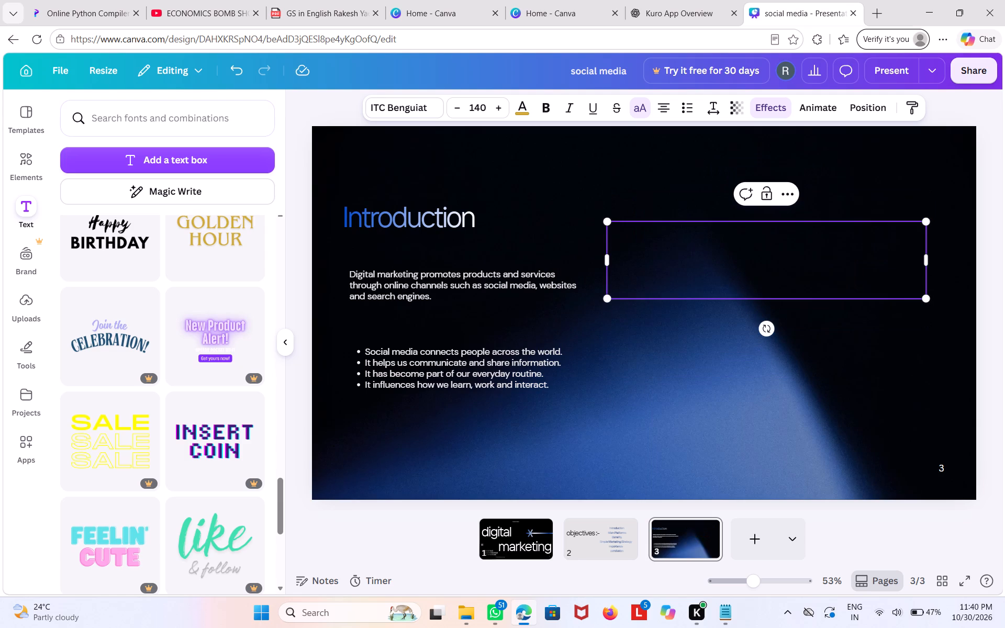
type("digital marketing")
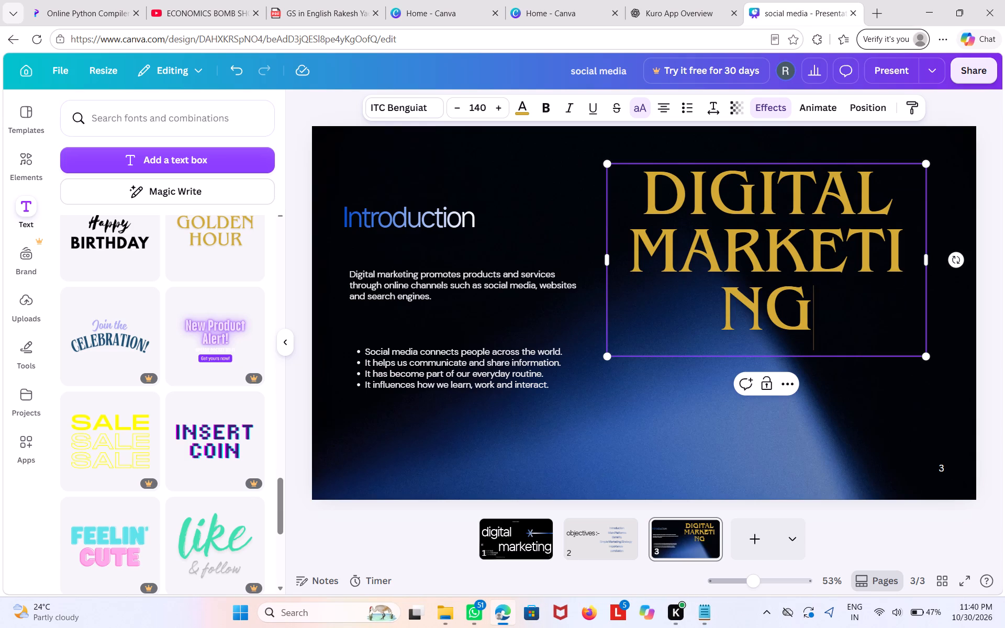
Widen the gold title's text box leftwards until "MARKETING" fits on a single line.
left_click(608, 263)
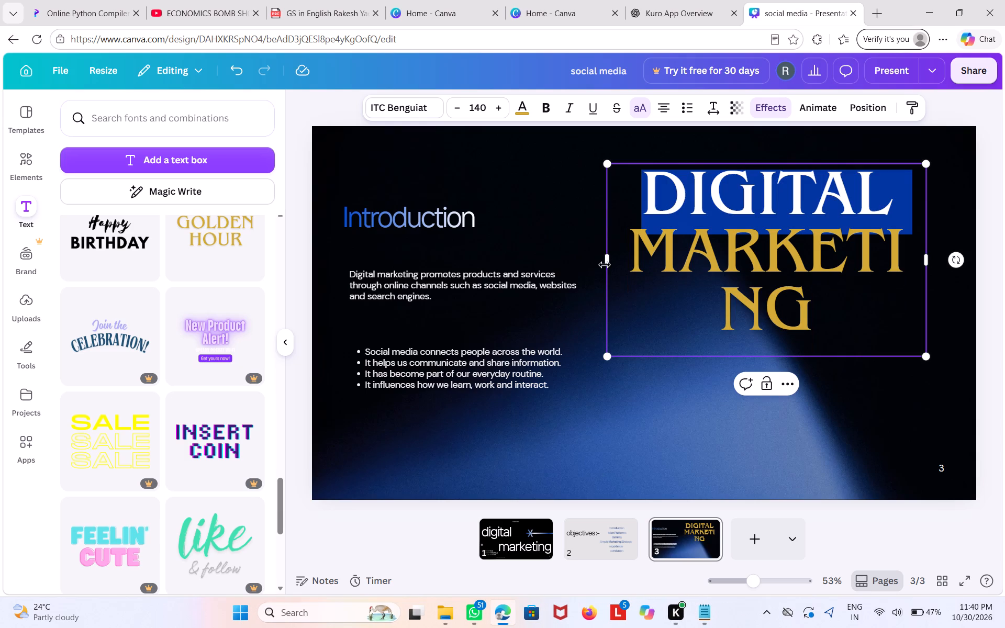
left_click_drag(605, 263, 688, 265)
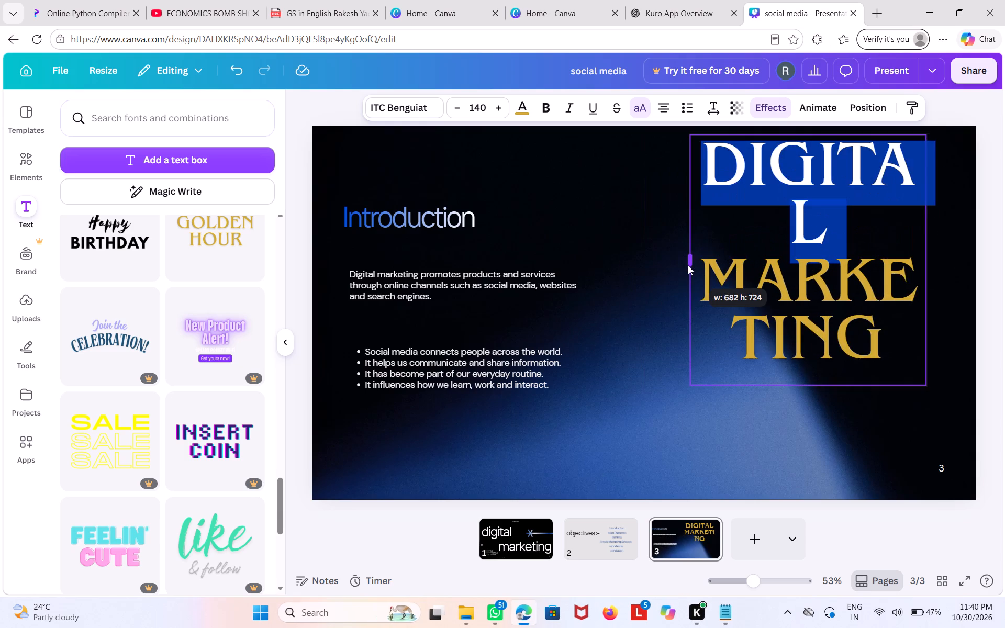
left_click_drag(688, 265, 578, 233)
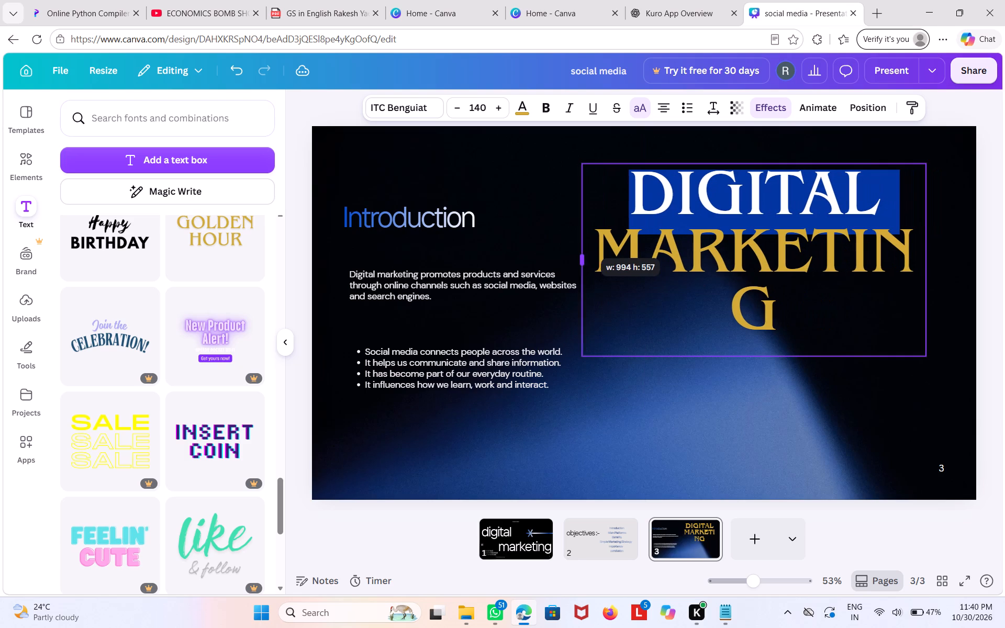
left_click_drag(578, 233, 552, 218)
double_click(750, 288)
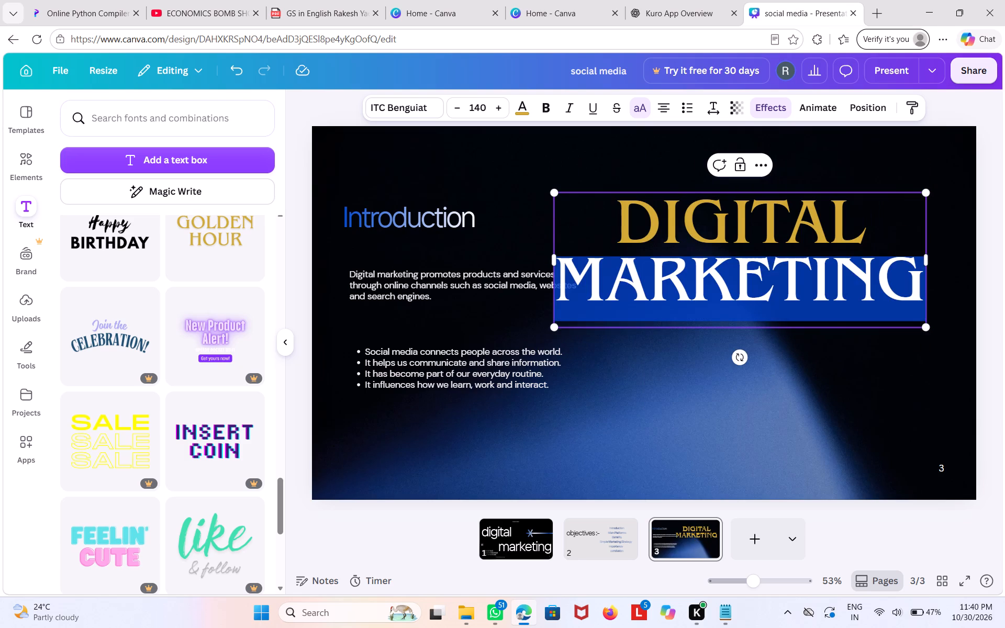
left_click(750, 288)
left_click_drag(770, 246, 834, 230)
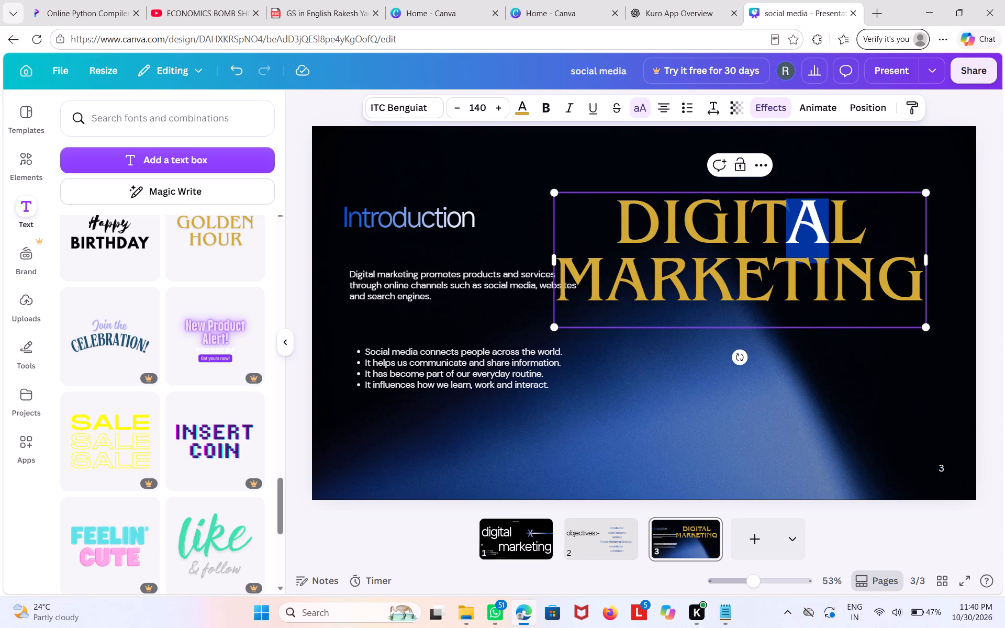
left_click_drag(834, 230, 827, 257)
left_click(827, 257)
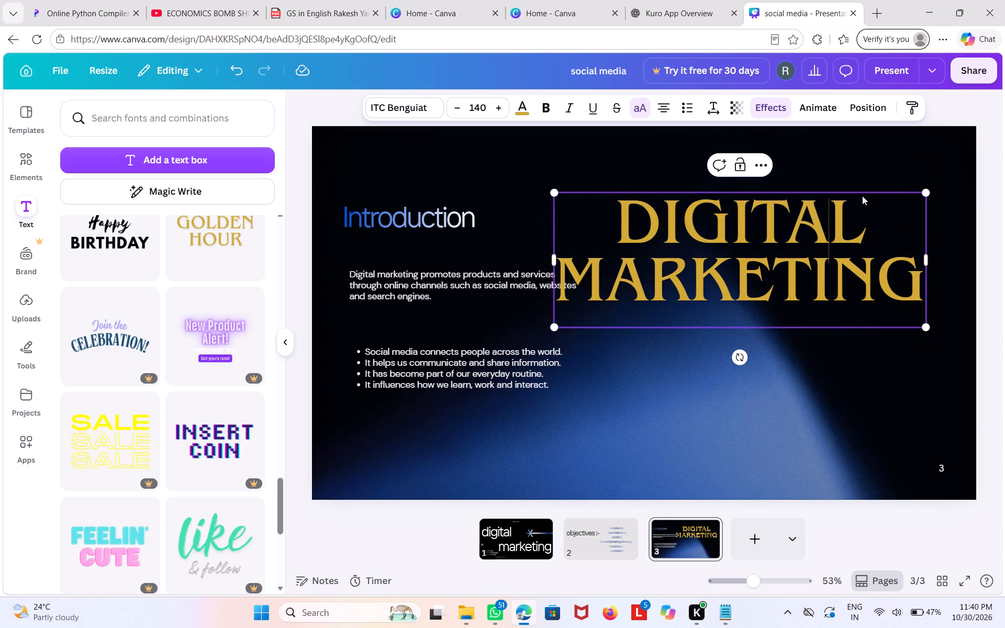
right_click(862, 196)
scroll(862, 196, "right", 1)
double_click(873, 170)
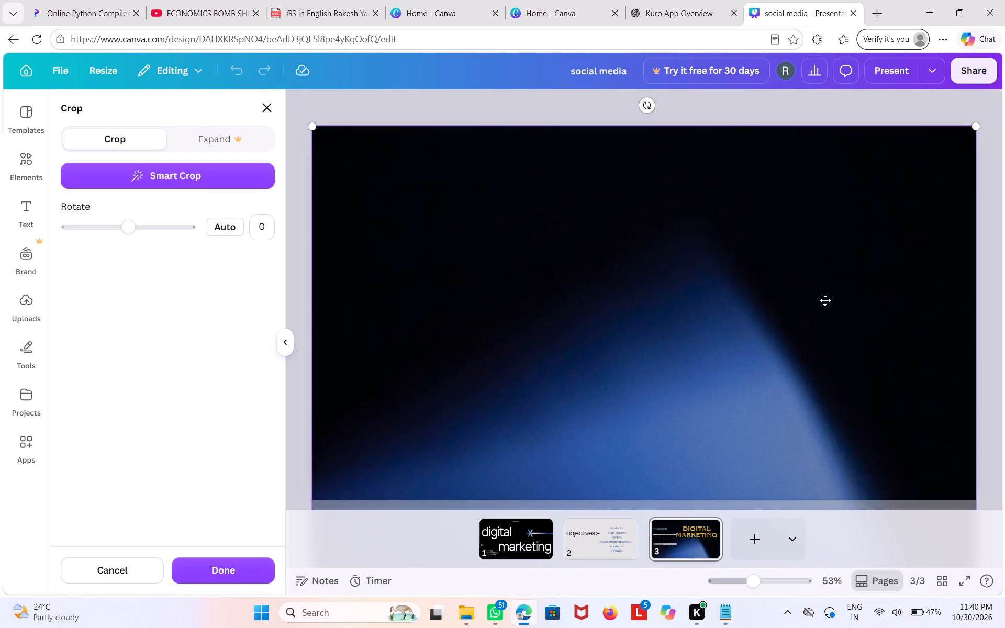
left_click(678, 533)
Move the gold "DIGITAL MARKETING" title to the slide's right side, clear of the introduction text and roughly centred vertically.
left_click_drag(742, 274, 750, 276)
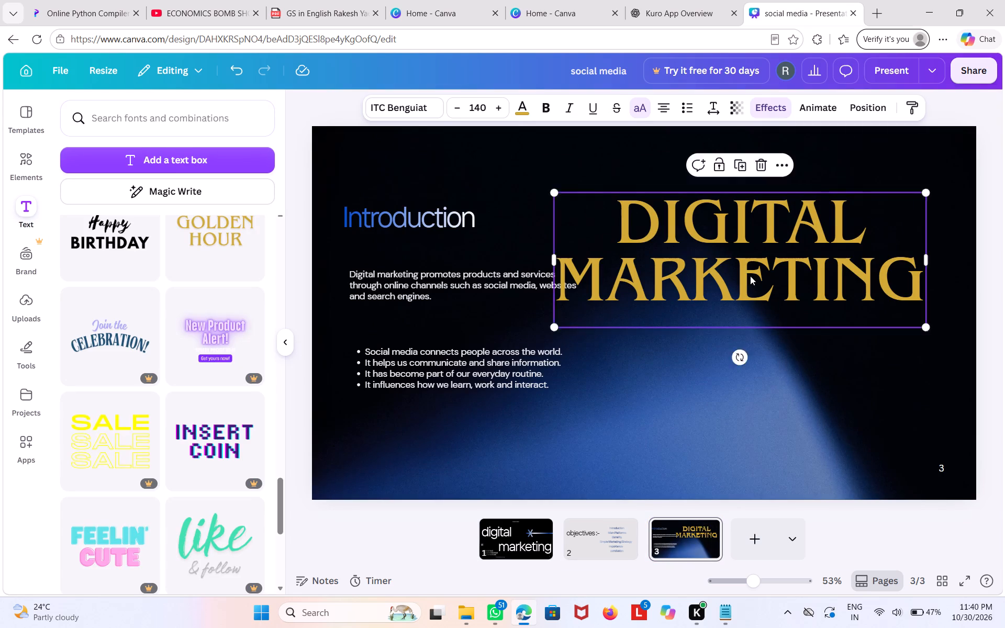
left_click_drag(750, 276, 782, 260)
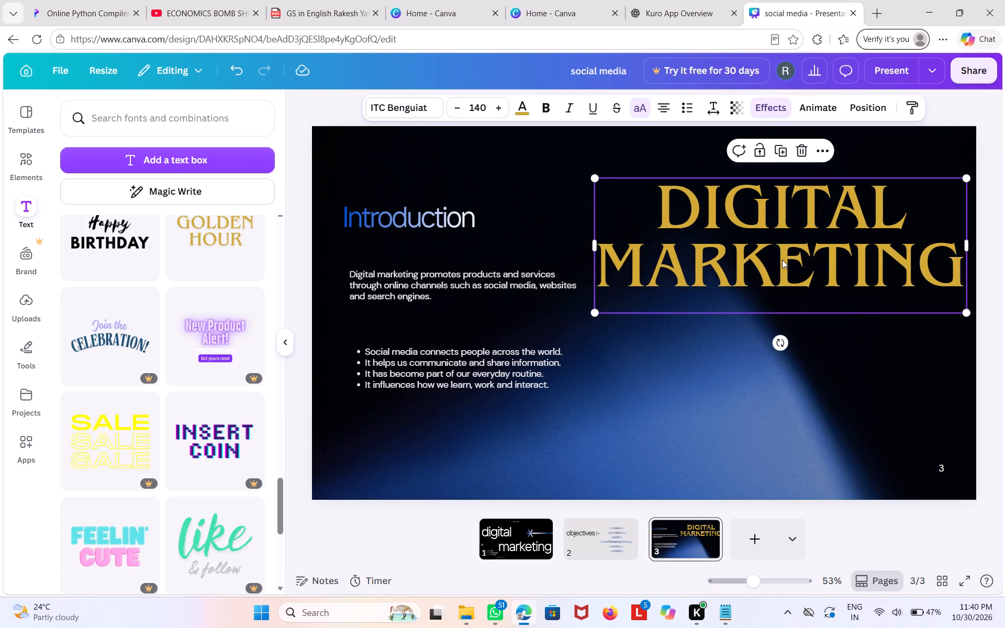
left_click_drag(782, 261, 785, 306)
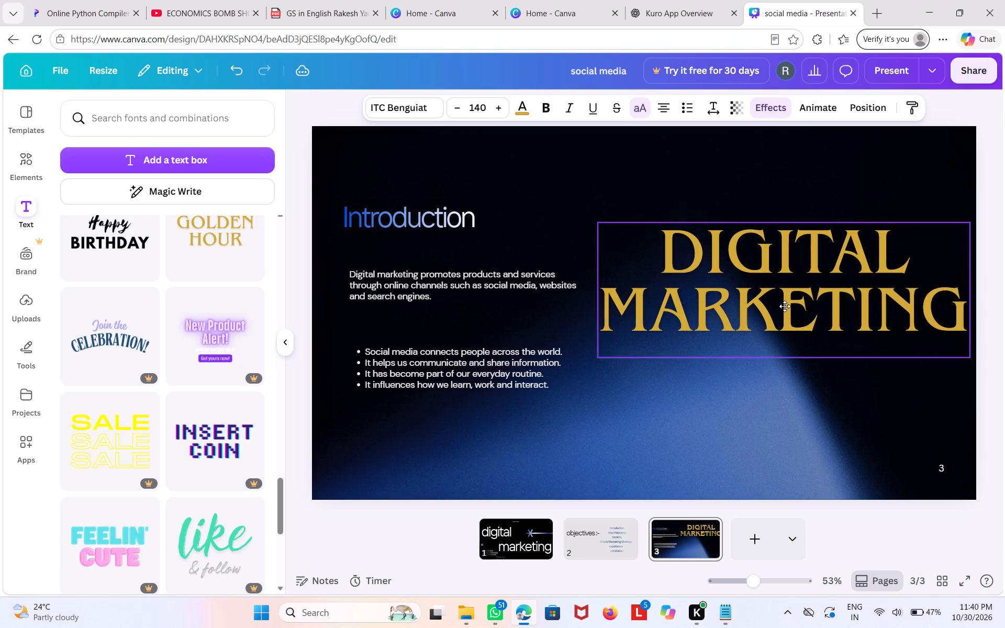
left_click_drag(785, 306, 785, 307)
left_click(726, 398)
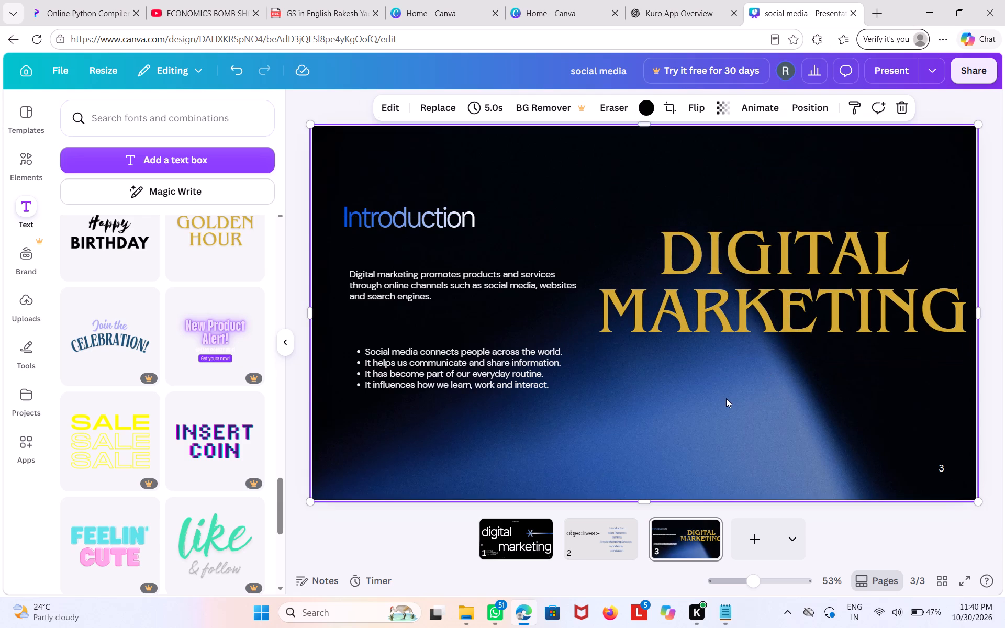
Add a fourth page and apply the agency template's "Our Services" layout to it.
left_click(767, 531)
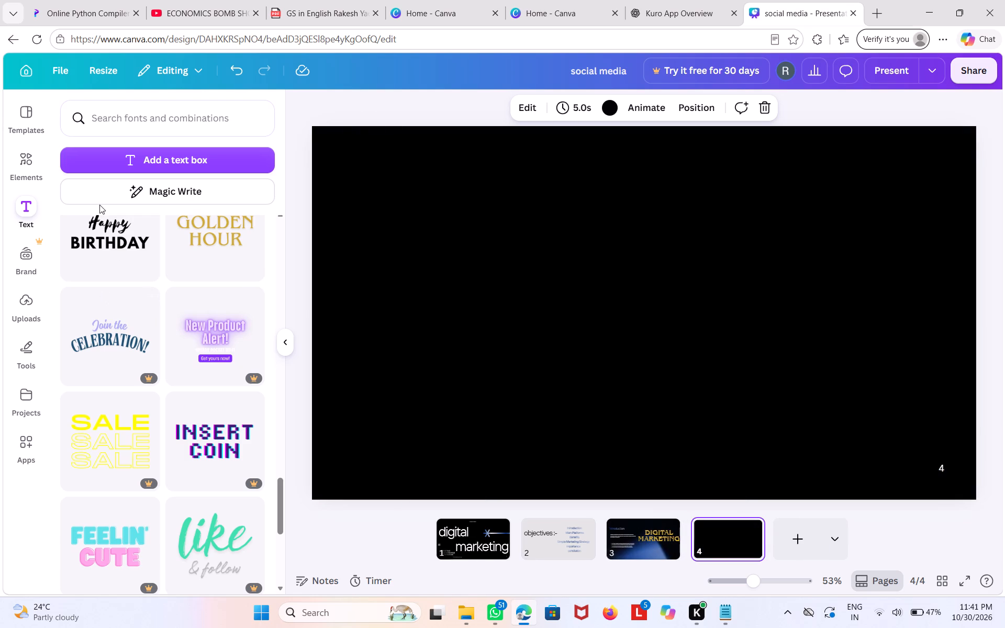
left_click(37, 117)
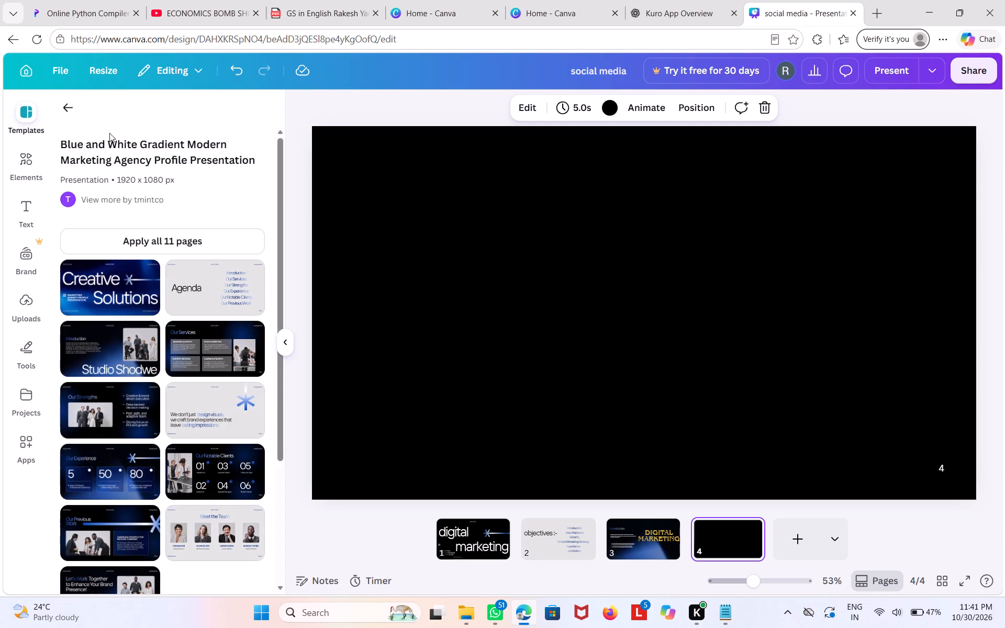
left_click(203, 354)
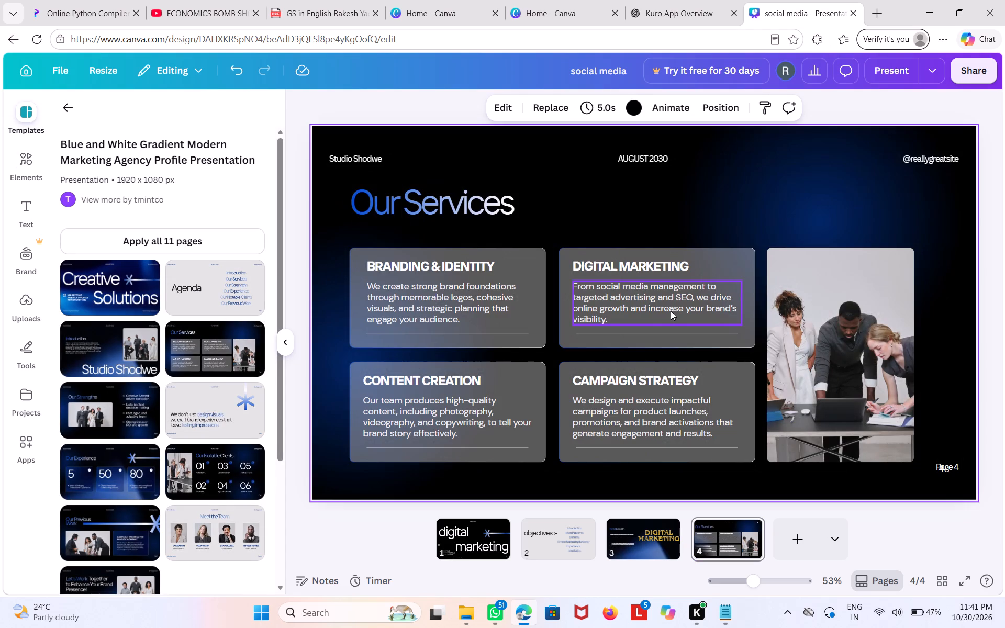
left_click(479, 298)
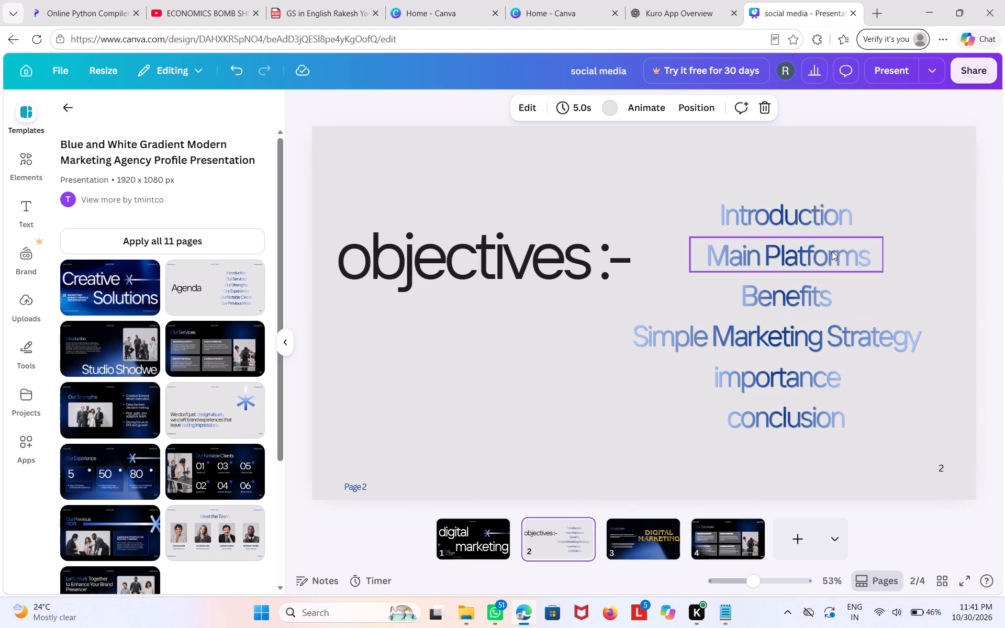
left_click(794, 3)
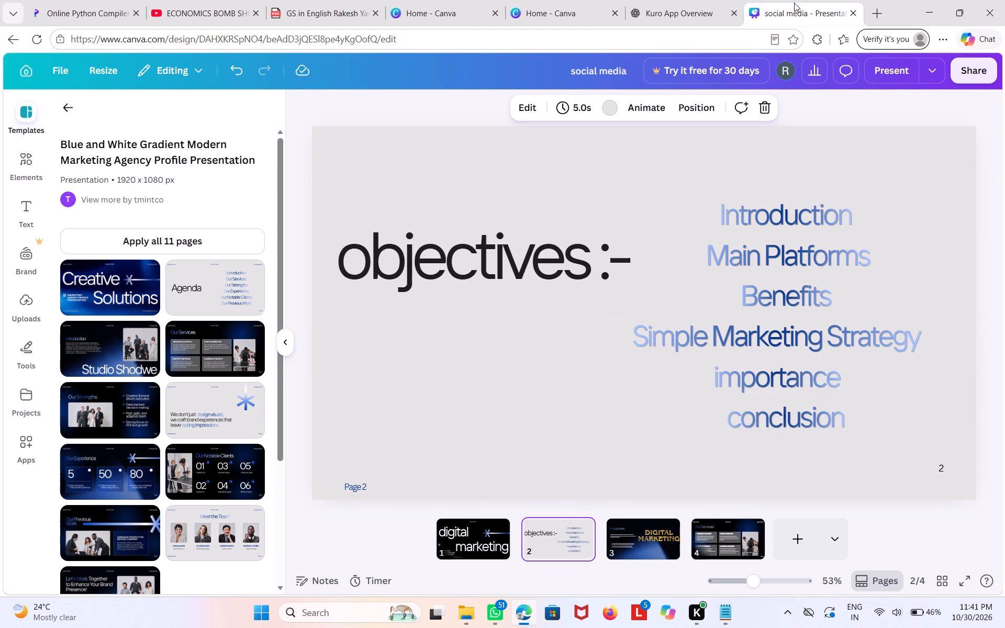
left_click(785, 11)
left_click(777, 10)
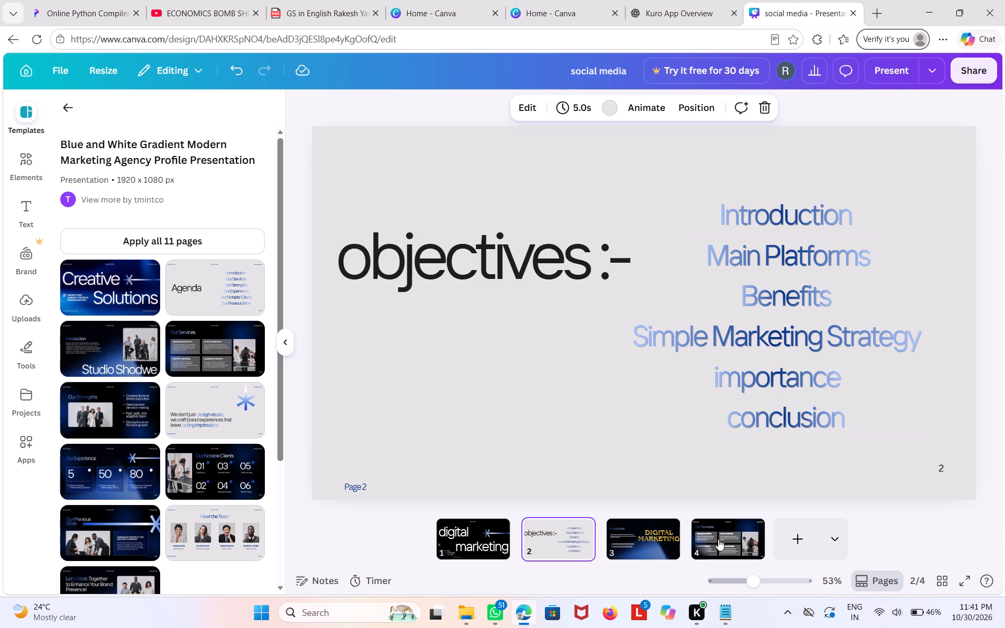
Replace page 4's "Our Services" title with "Main Platforms :-".
left_click(718, 539)
left_click(419, 199)
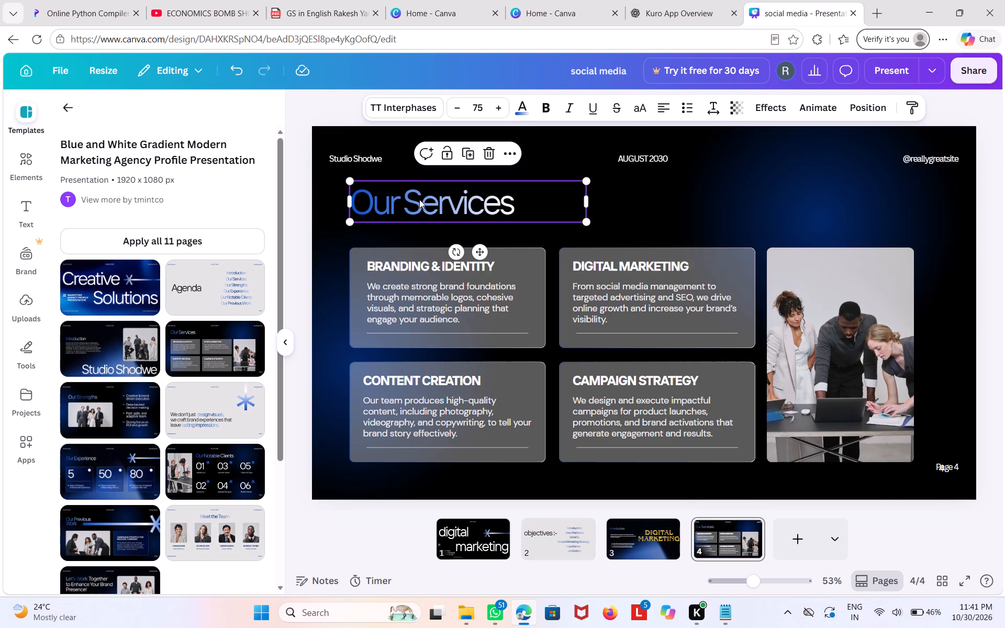
double_click(385, 203)
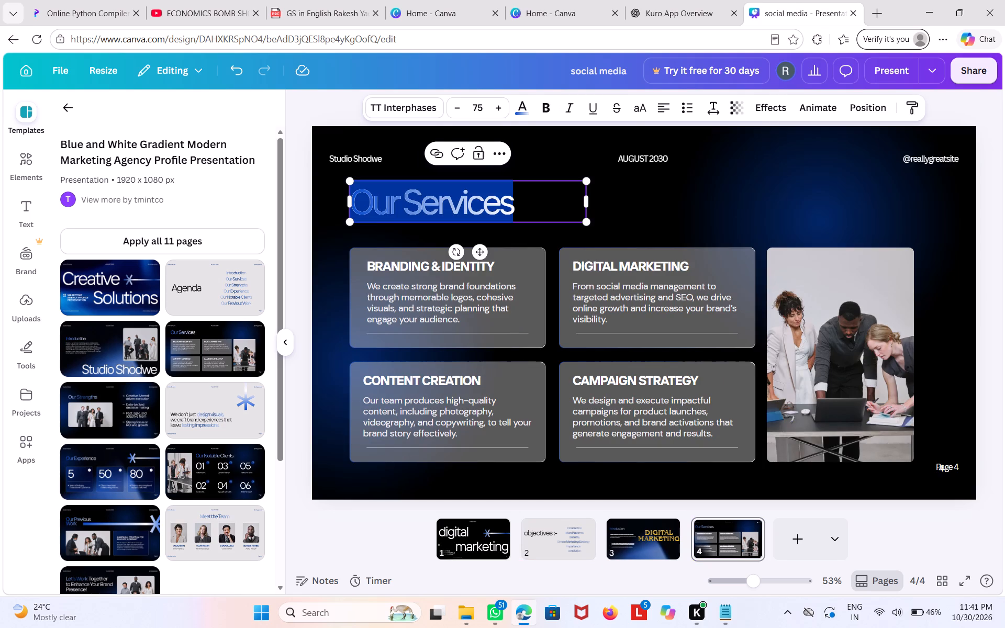
key("BackSpace")
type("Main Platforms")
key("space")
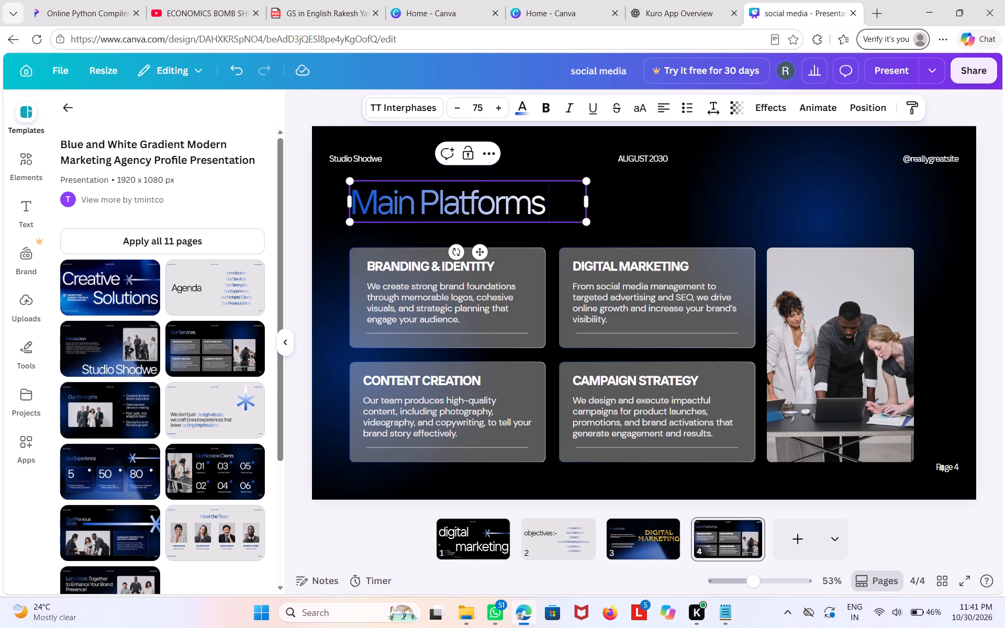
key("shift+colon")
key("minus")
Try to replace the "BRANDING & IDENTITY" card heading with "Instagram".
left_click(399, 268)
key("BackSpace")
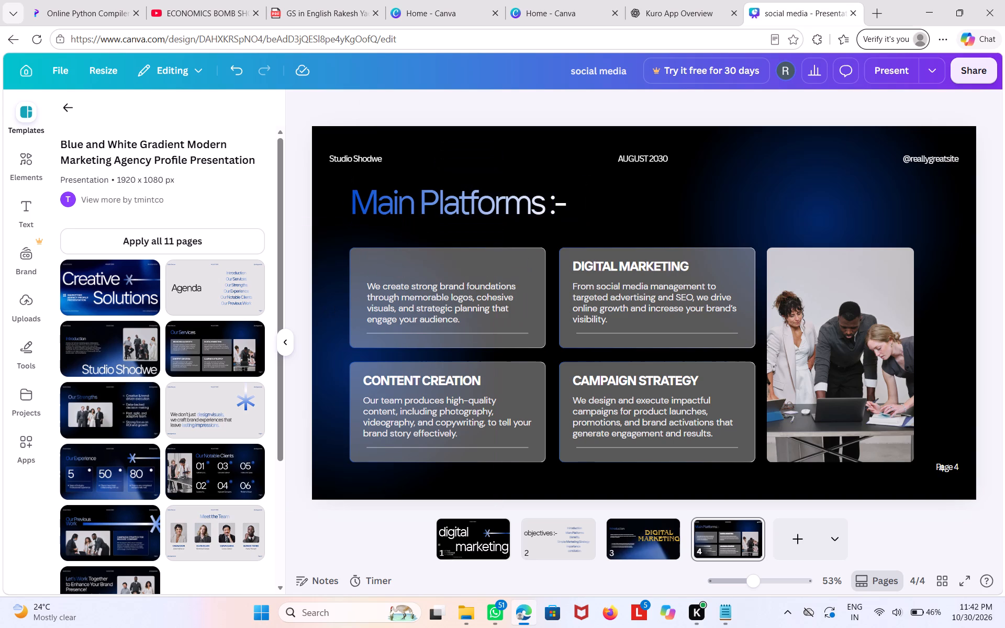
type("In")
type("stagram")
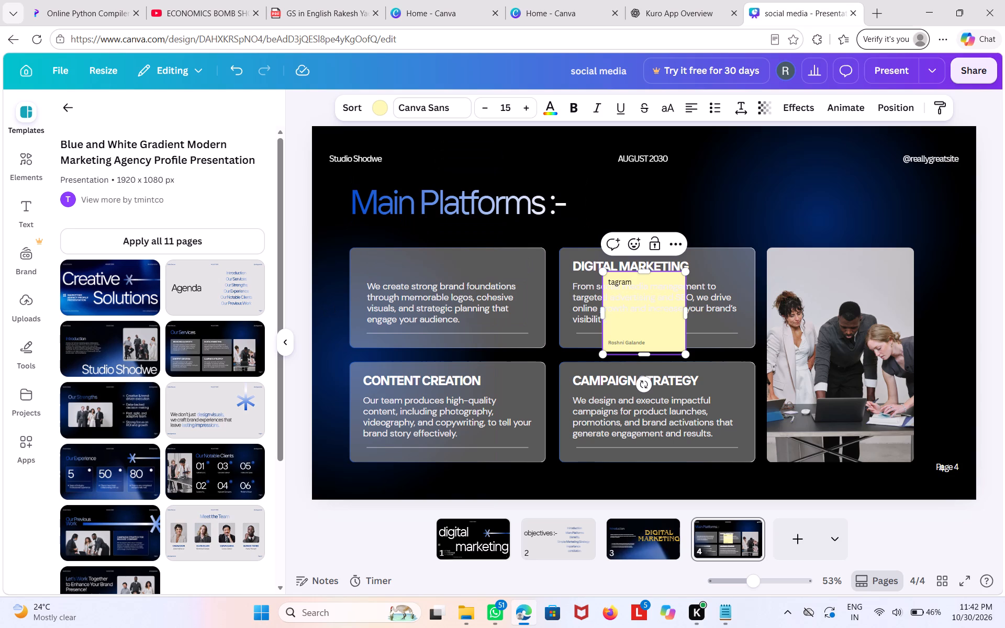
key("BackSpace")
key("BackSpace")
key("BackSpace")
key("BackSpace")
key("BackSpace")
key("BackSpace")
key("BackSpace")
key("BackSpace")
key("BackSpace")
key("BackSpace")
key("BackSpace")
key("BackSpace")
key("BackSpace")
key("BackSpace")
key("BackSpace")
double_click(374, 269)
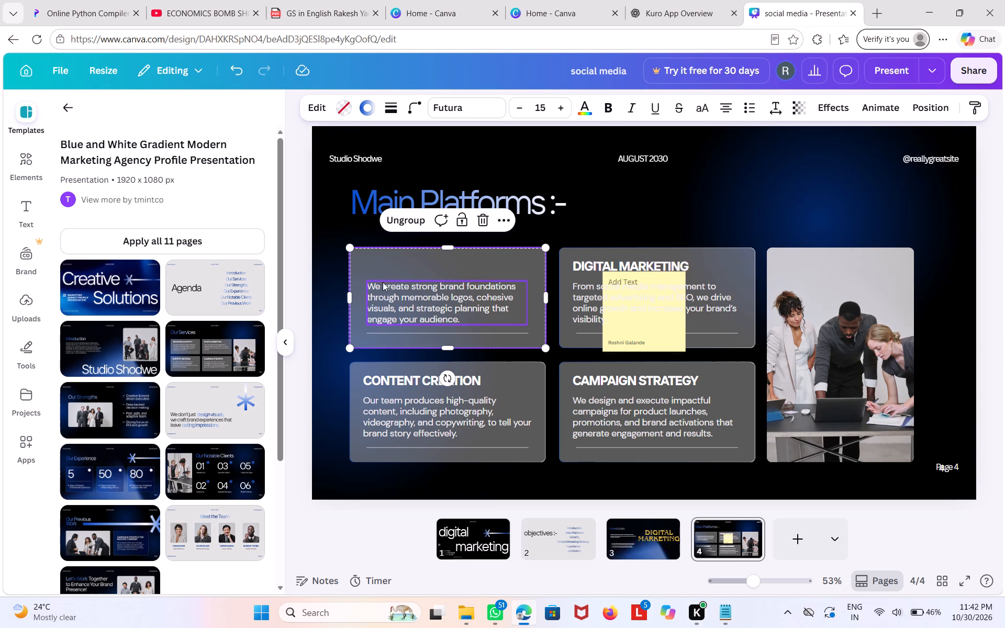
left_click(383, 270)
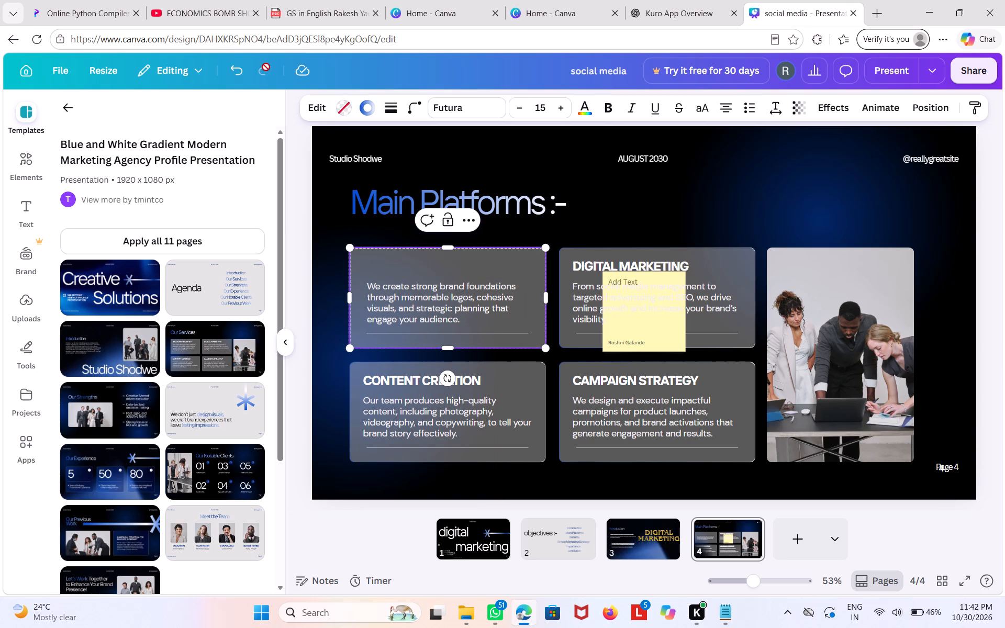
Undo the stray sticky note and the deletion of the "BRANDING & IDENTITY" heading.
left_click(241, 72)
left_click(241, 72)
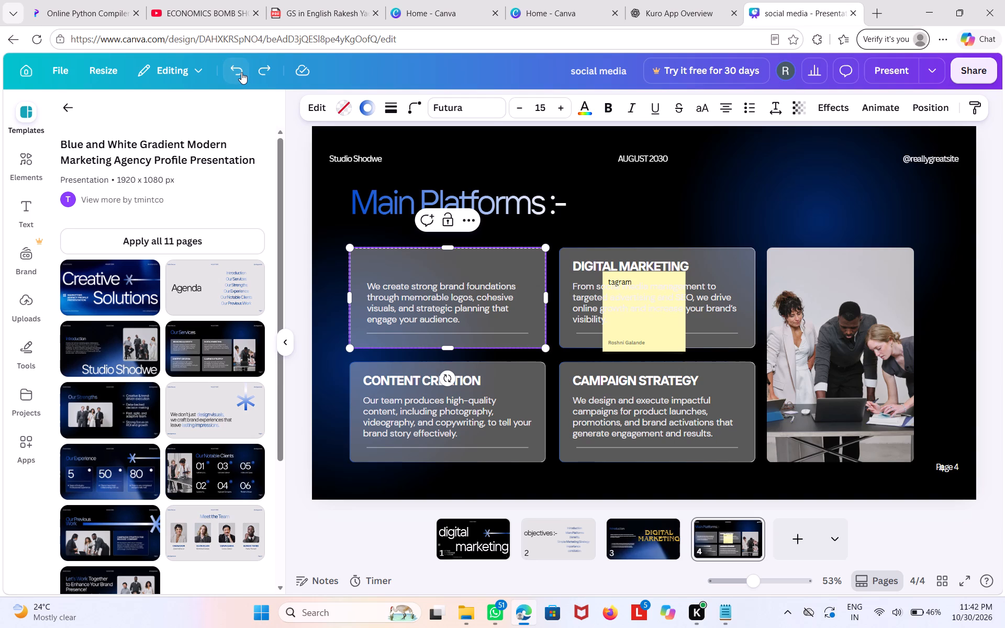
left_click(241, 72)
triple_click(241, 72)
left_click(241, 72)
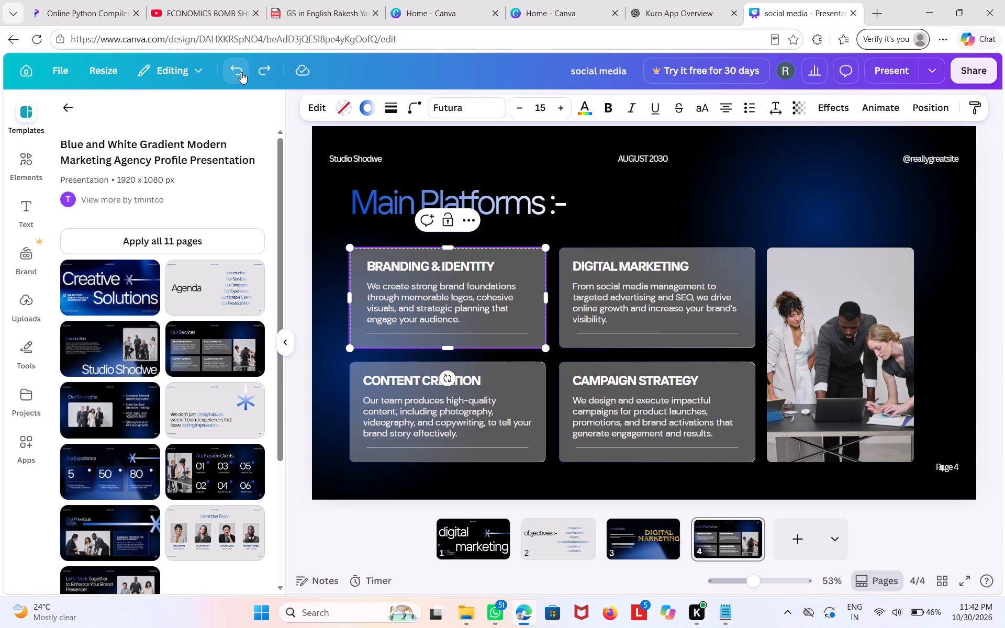
Replace the "BRANDING & IDENTITY" card heading with "instagram".
left_click(410, 263)
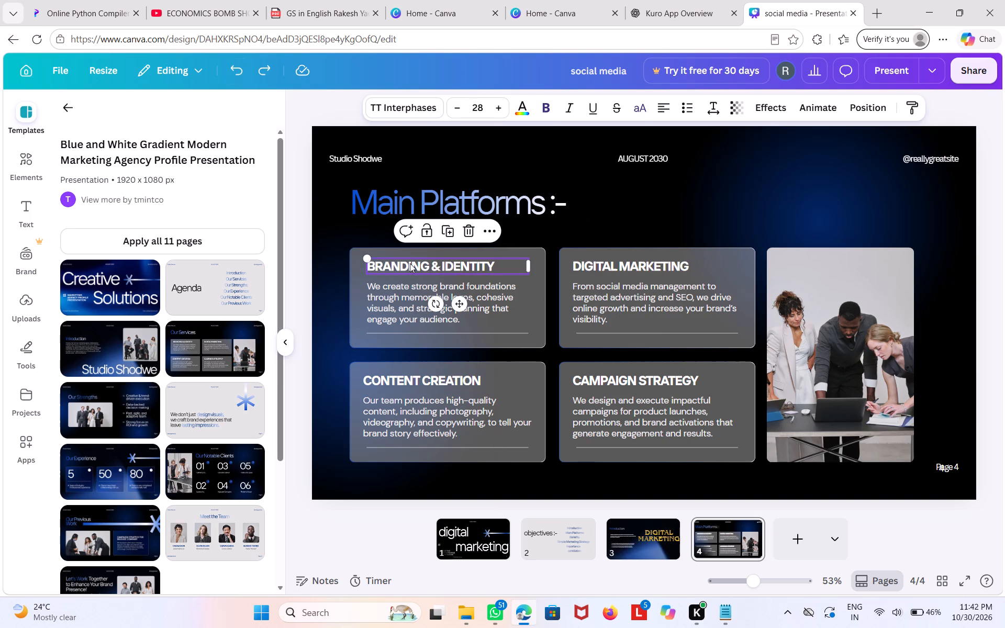
double_click(410, 263)
key("BackSpace")
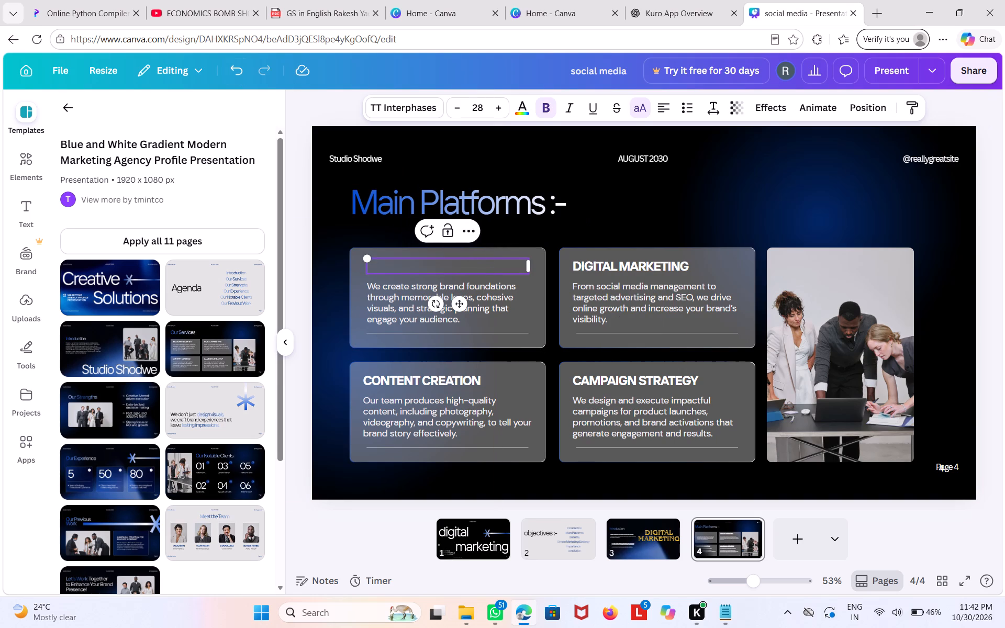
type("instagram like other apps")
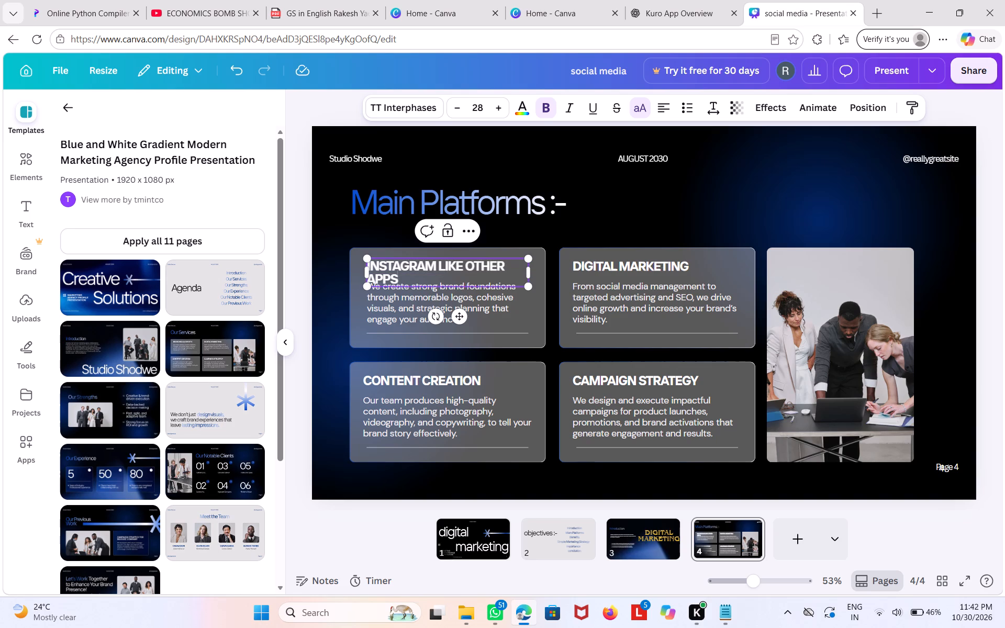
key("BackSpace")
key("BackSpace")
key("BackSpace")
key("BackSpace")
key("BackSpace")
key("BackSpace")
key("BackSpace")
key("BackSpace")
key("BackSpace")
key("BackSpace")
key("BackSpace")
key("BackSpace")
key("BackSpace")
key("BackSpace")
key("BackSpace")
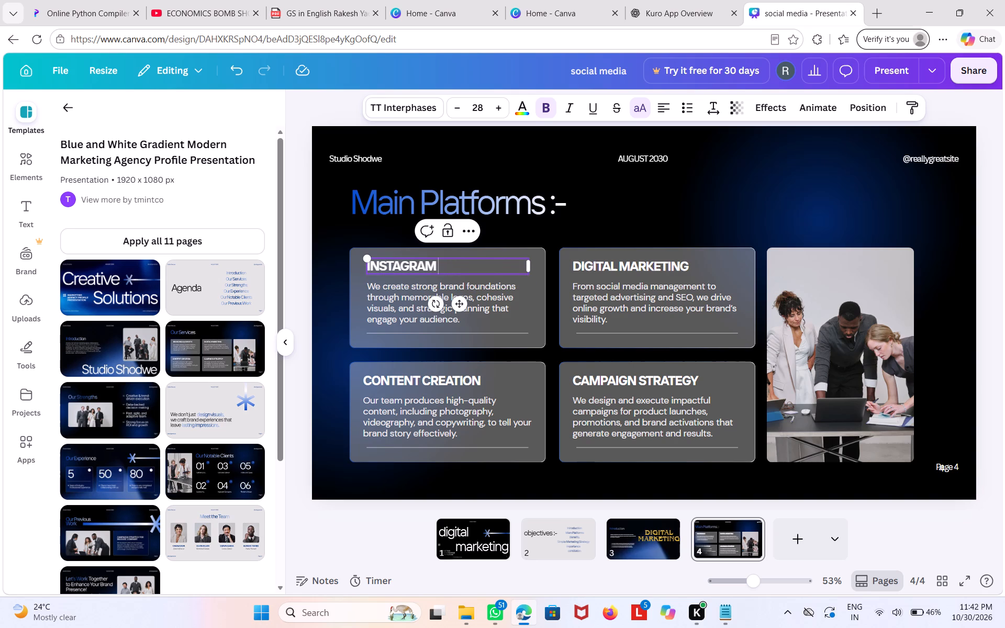
Replace the "DIGITAL MARKETING" card heading with "snapchat".
double_click(602, 259)
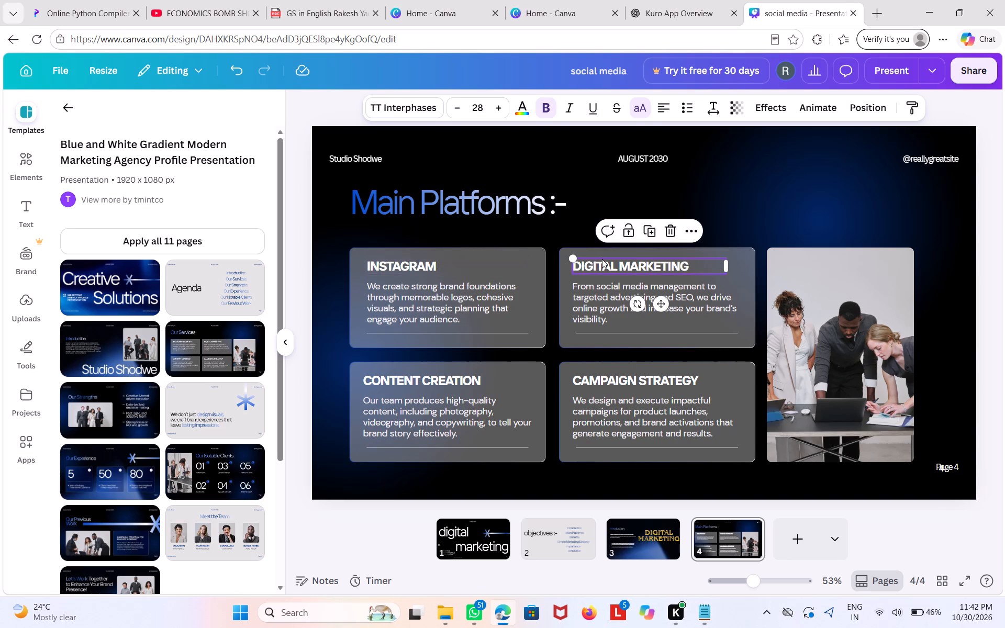
key("BackSpace")
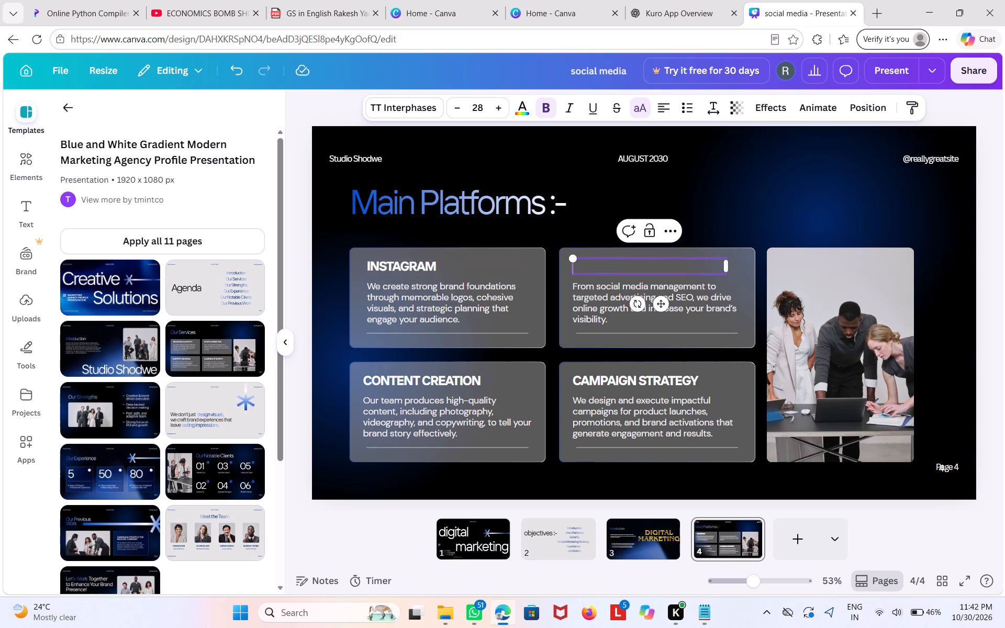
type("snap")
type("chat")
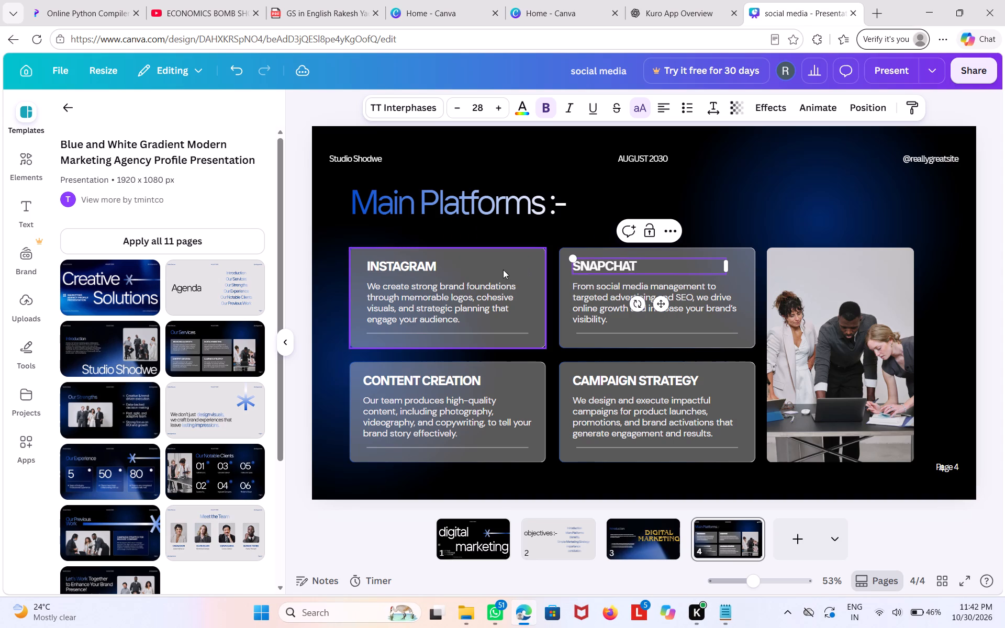
Replace the "CONTENT CREATION" card heading with "you tube".
double_click(459, 376)
key("BackSpace")
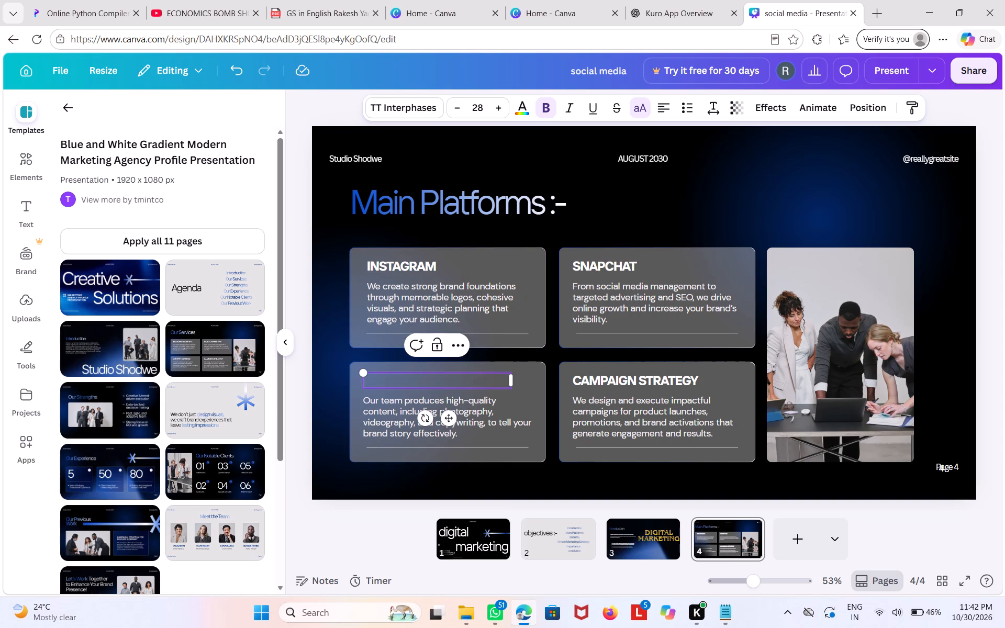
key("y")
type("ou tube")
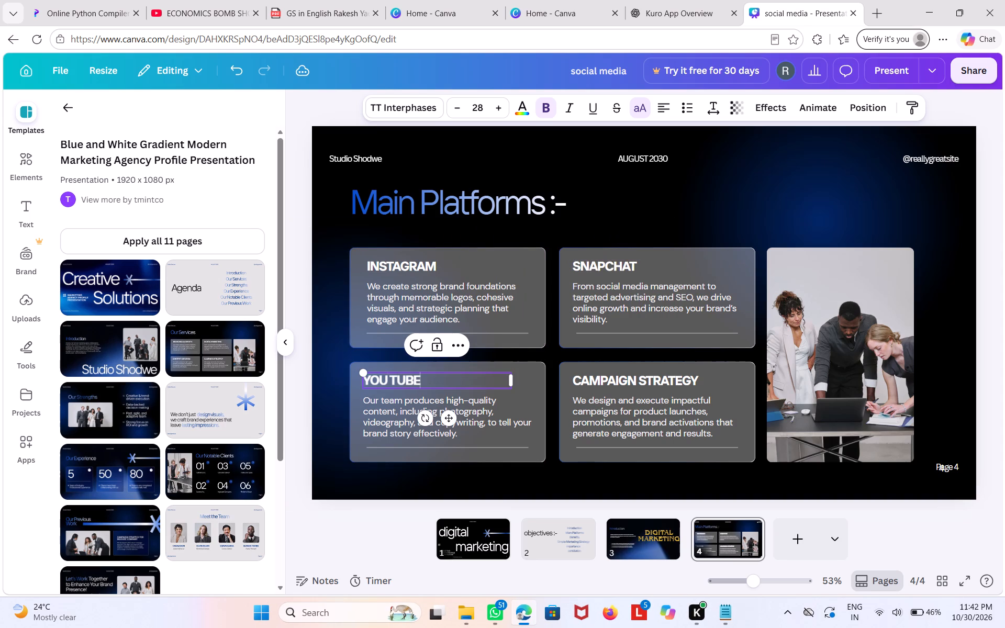
Replace the "CAMPAIGN STRATEGY" card heading with "facebook".
double_click(615, 376)
key("BackSpace")
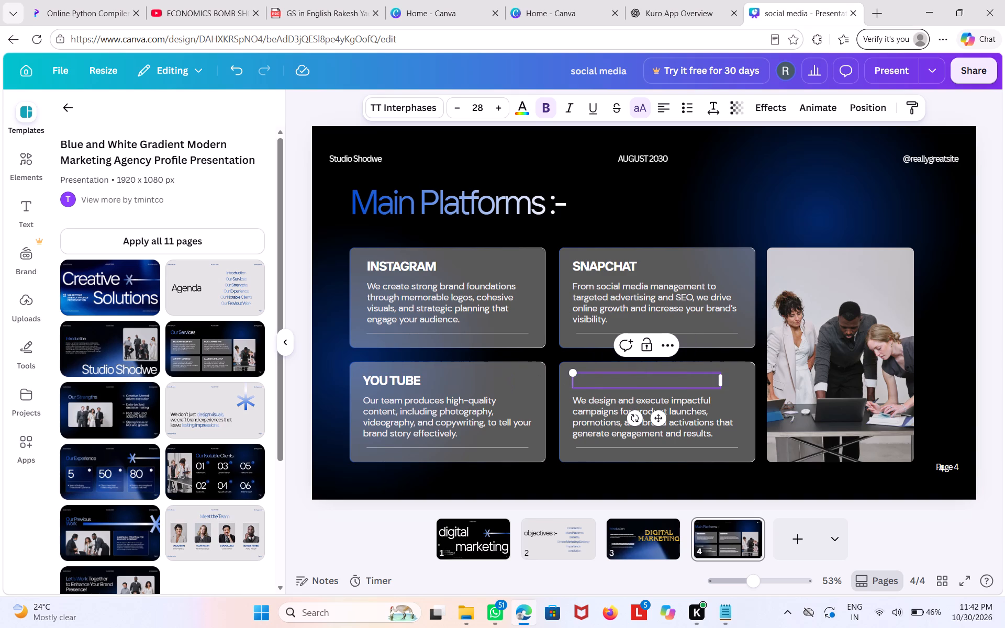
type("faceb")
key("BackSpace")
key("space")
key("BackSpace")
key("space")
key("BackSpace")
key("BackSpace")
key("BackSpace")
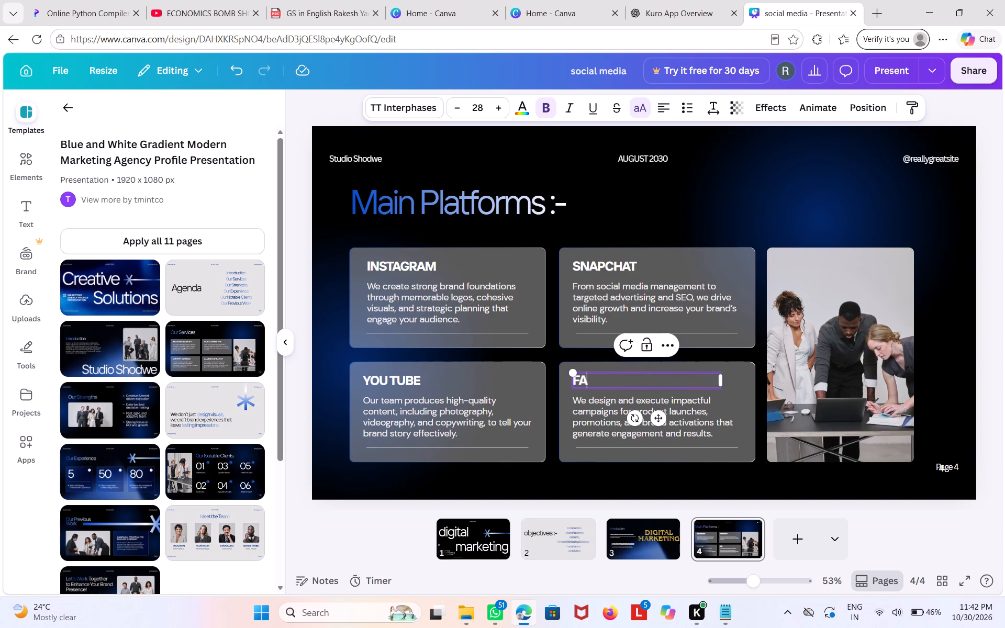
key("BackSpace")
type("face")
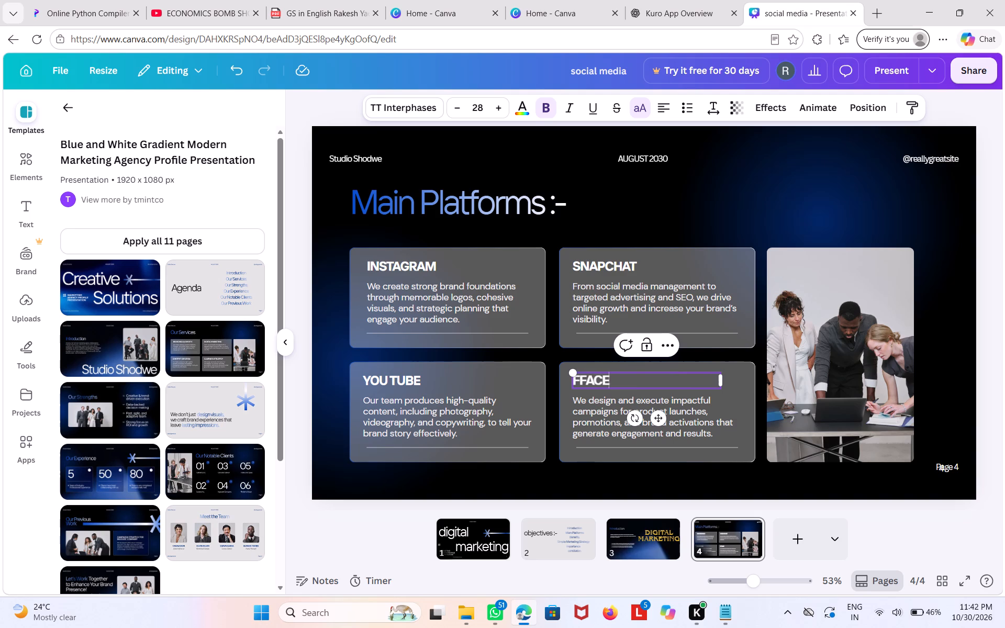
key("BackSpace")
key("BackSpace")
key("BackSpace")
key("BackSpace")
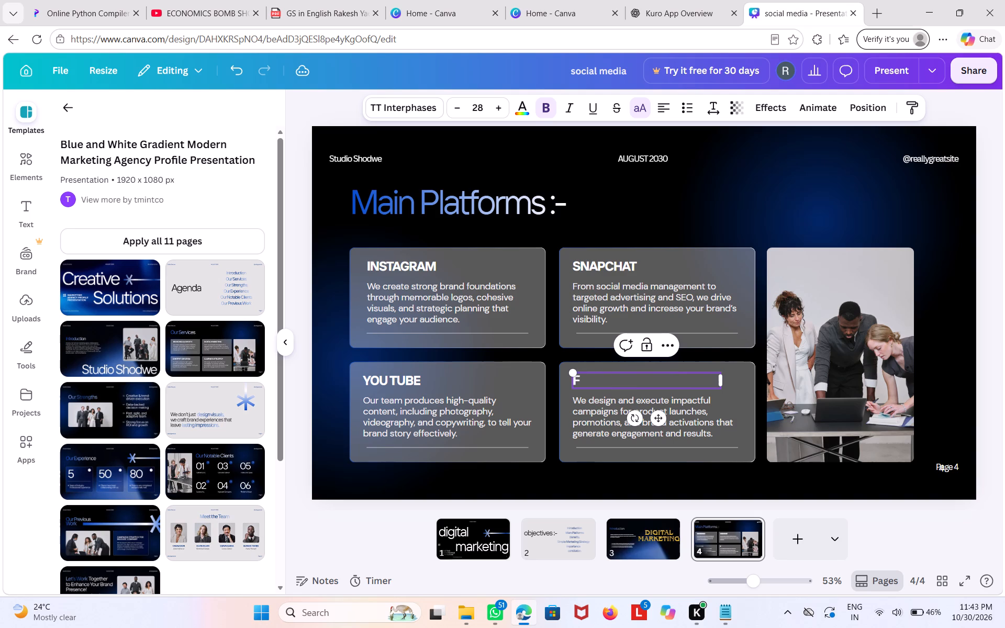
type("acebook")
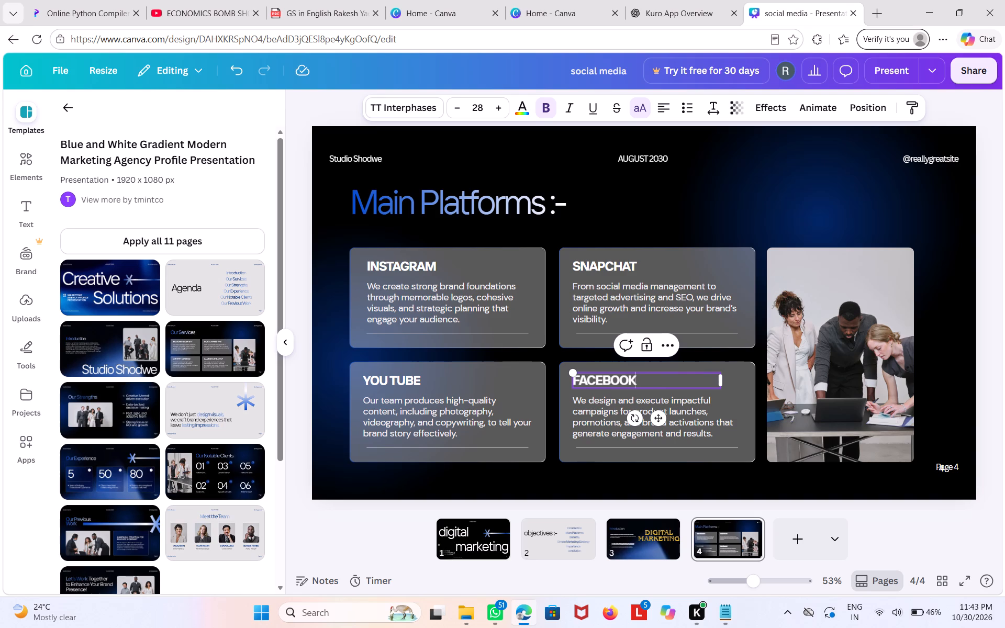
Switch to the ChatGPT conversation, open the "Social Media Infographics" picture at full size and copy the image.
left_click(452, 304)
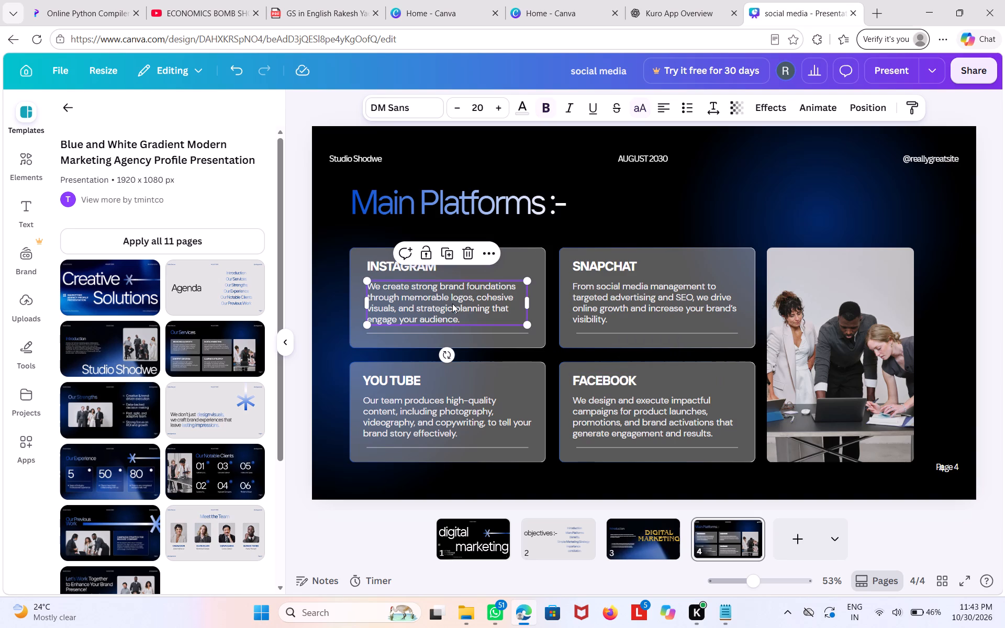
left_click(643, 6)
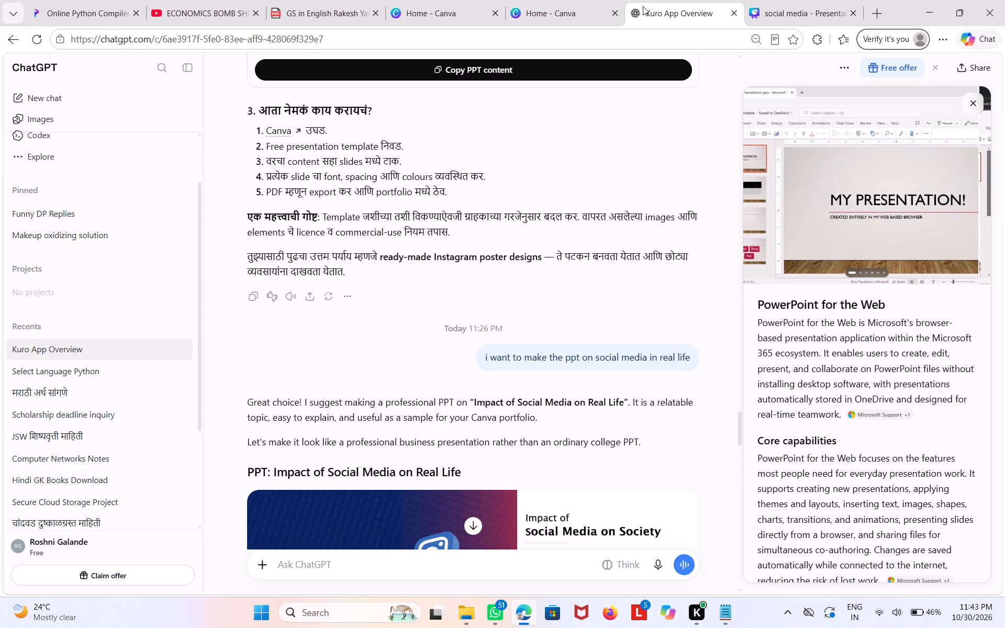
scroll(385, 365, "down", 12)
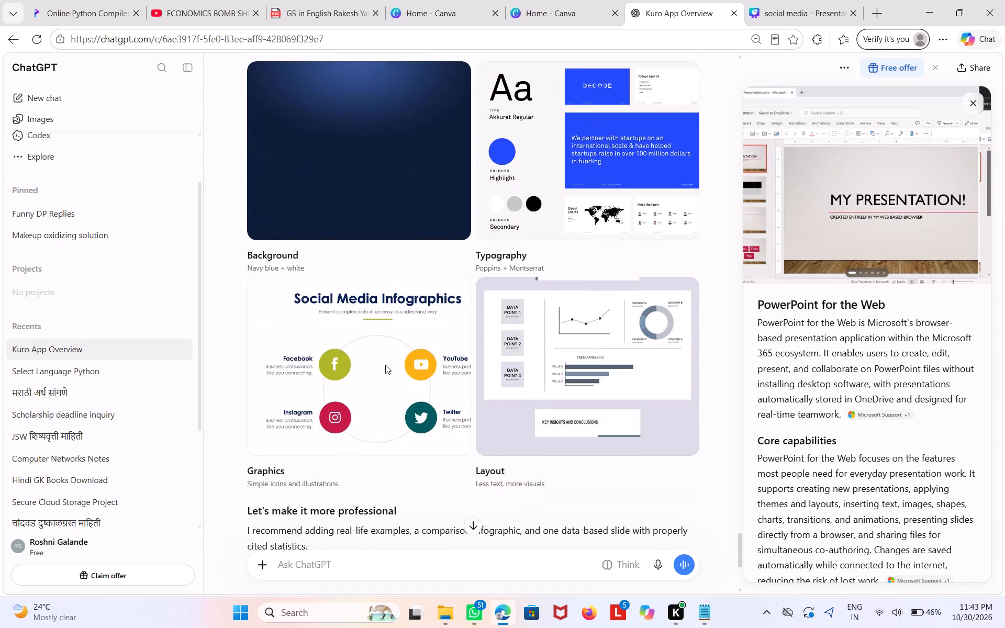
scroll(385, 365, "down", 4)
scroll(385, 365, "up", 3)
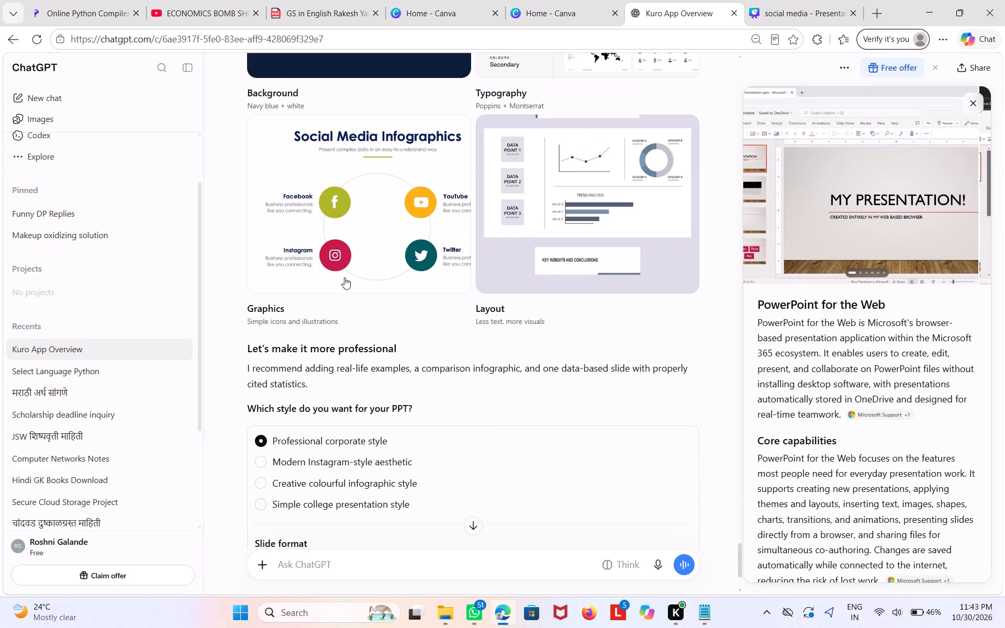
double_click(276, 251)
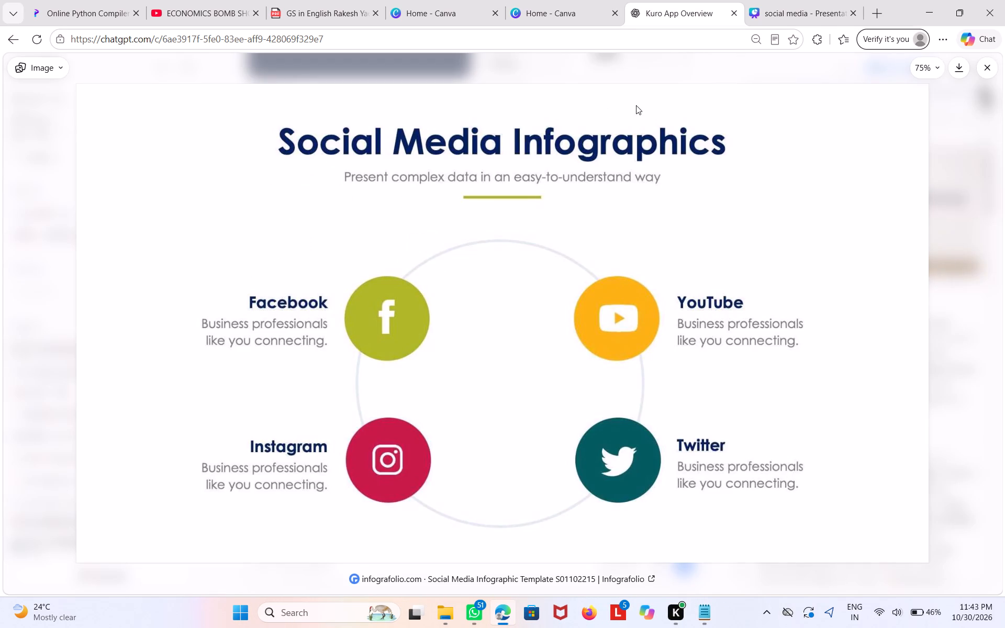
right_click(428, 112)
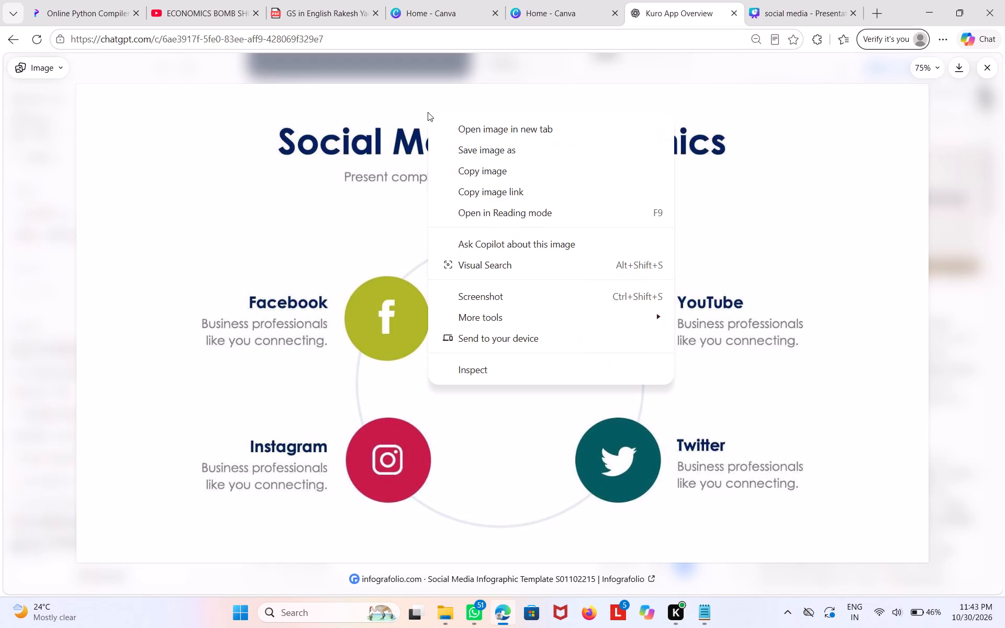
left_click(488, 174)
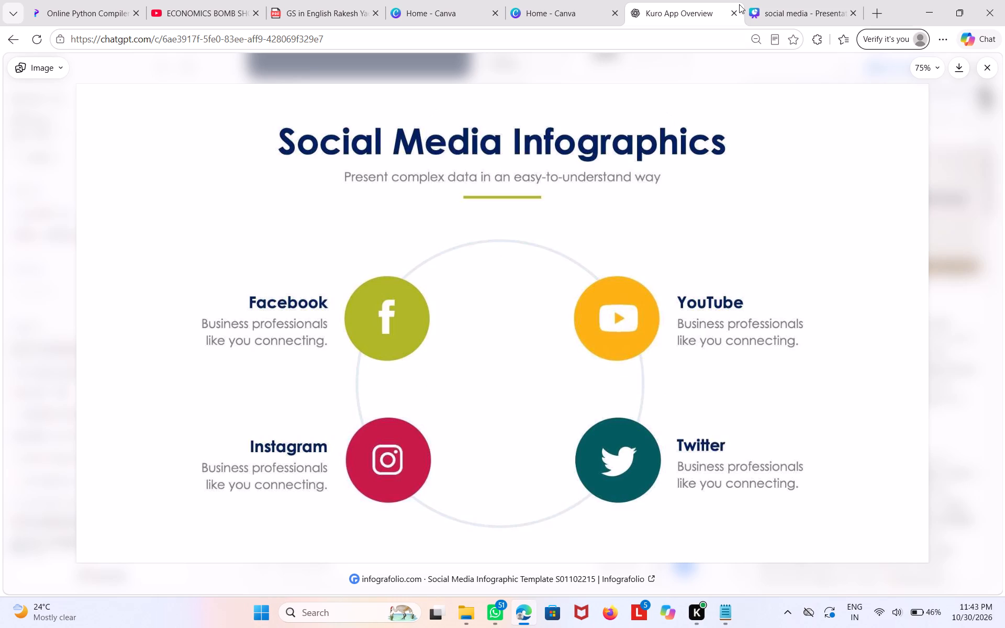
Switch back to the Canva presentation and try to paste the copied infographic over the team photo on page 4.
left_click(789, 3)
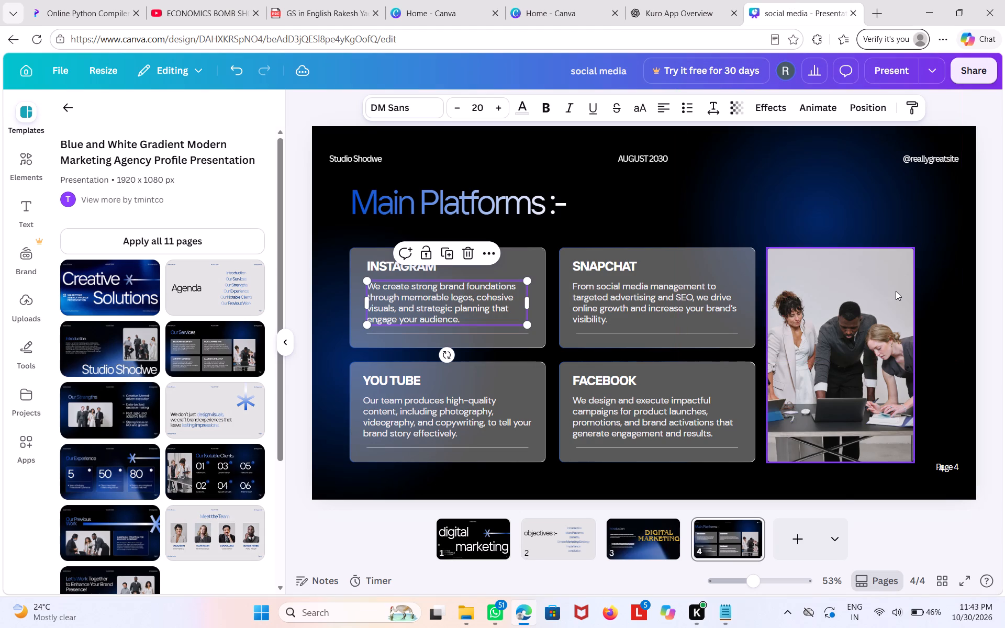
left_click(896, 291)
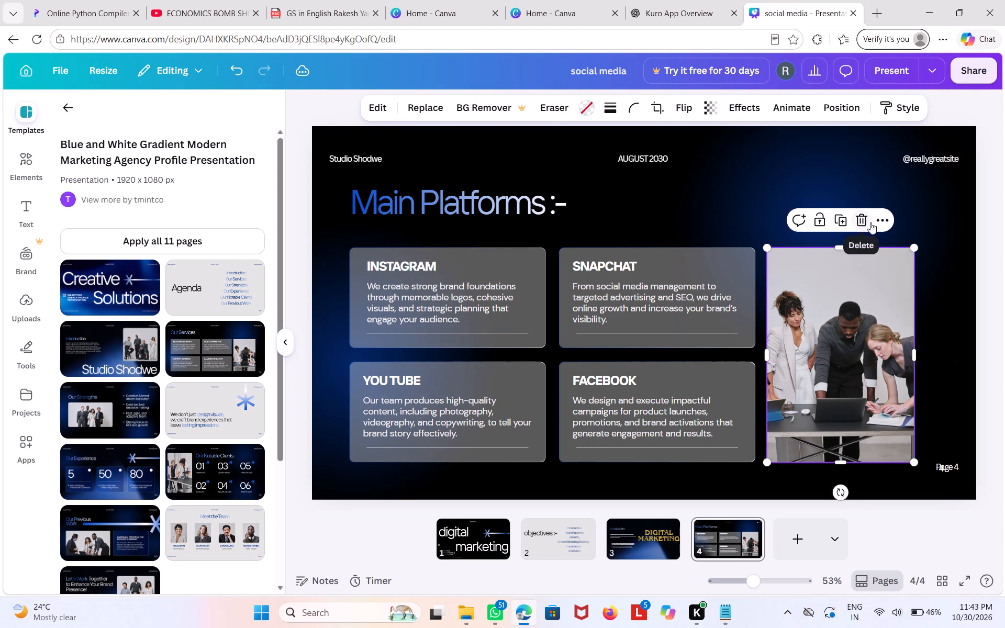
left_click(874, 220)
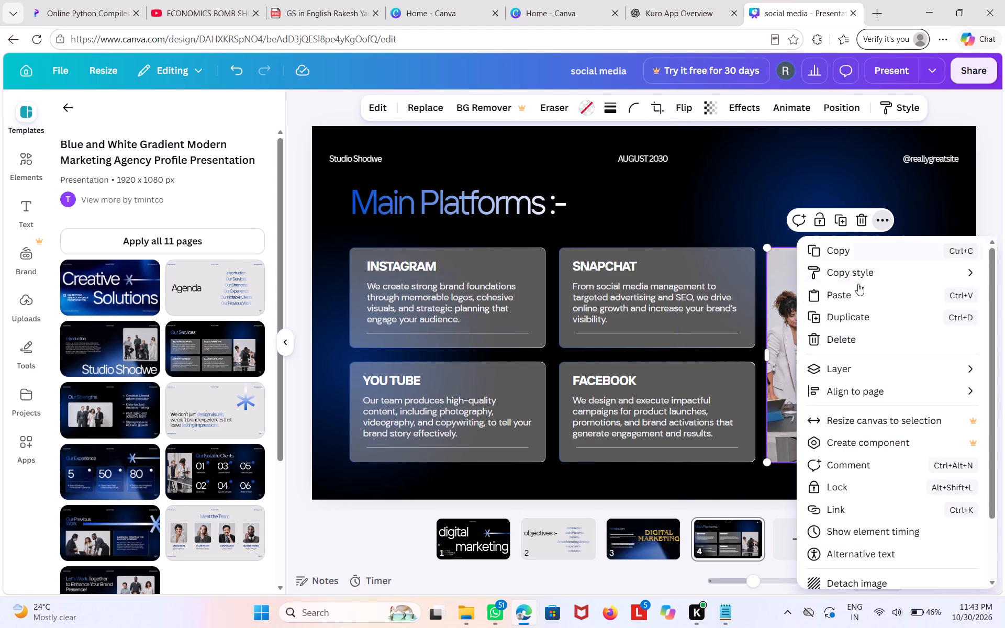
left_click(853, 295)
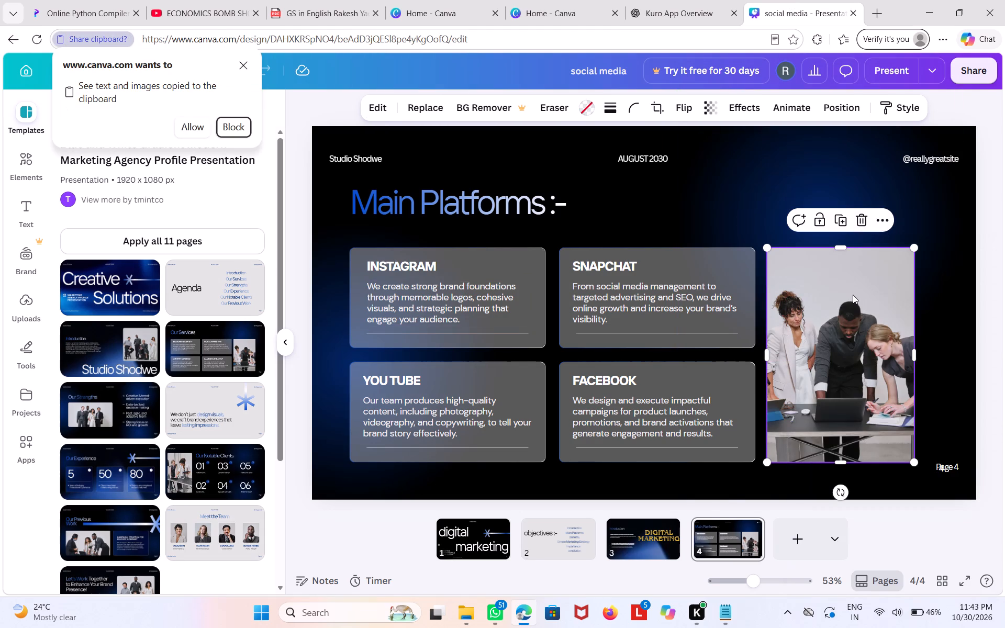
right_click(853, 295)
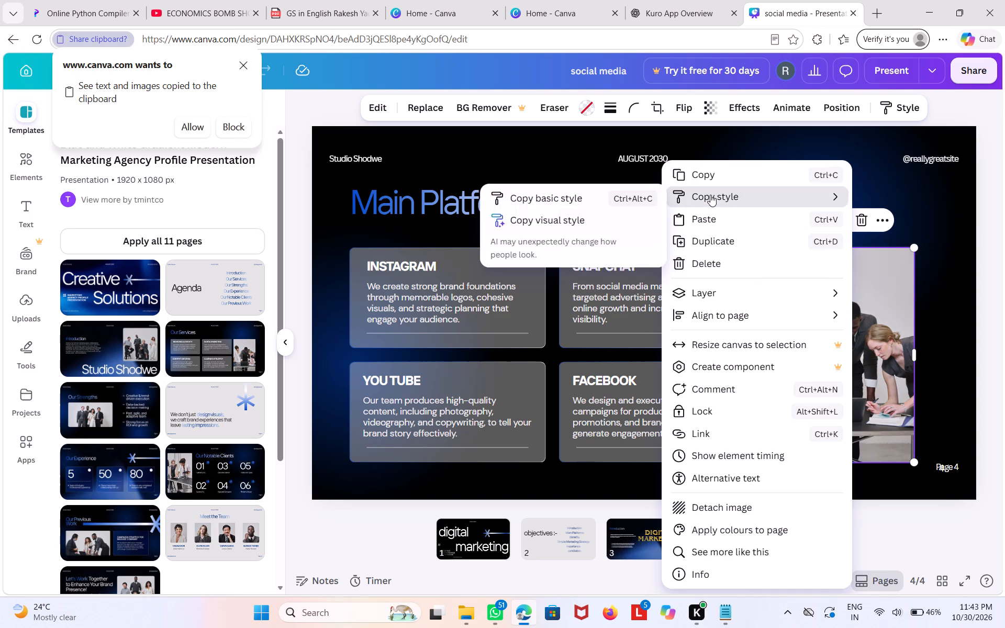
left_click(707, 220)
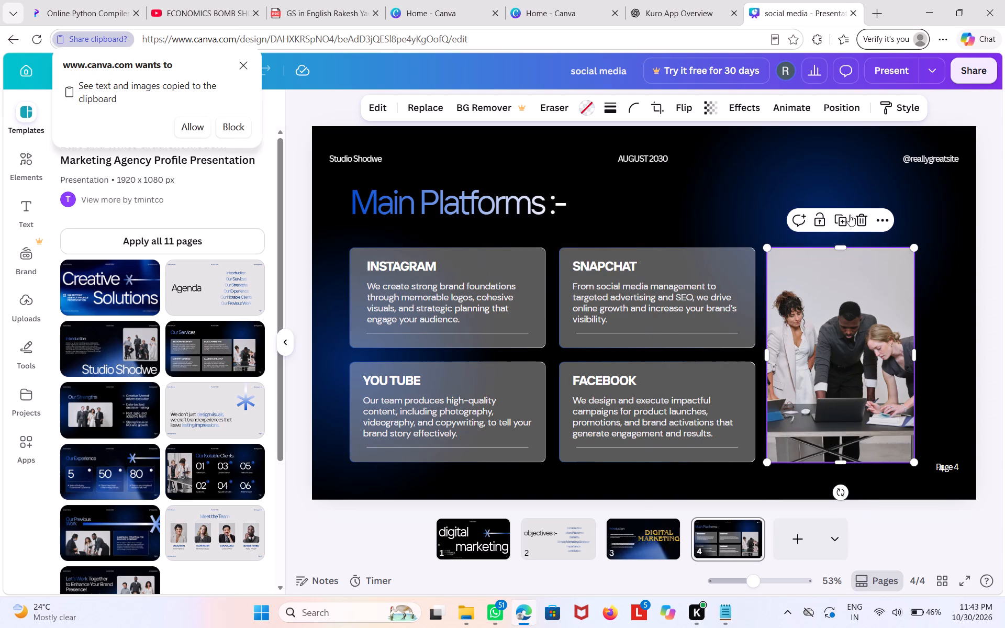
Delete the team photo on page 4 while keeping its frame.
left_click(864, 217)
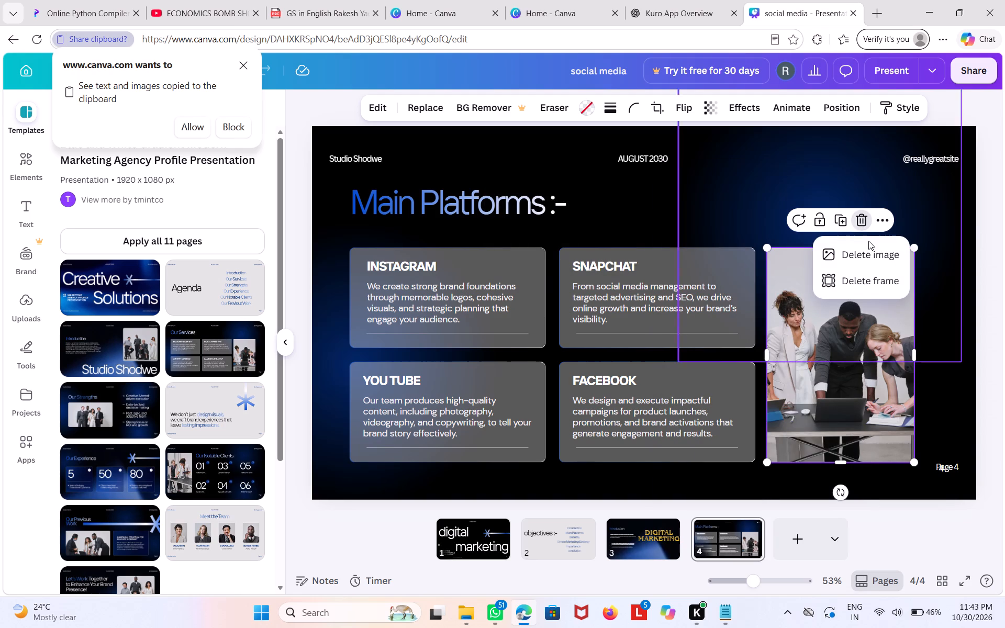
left_click(869, 252)
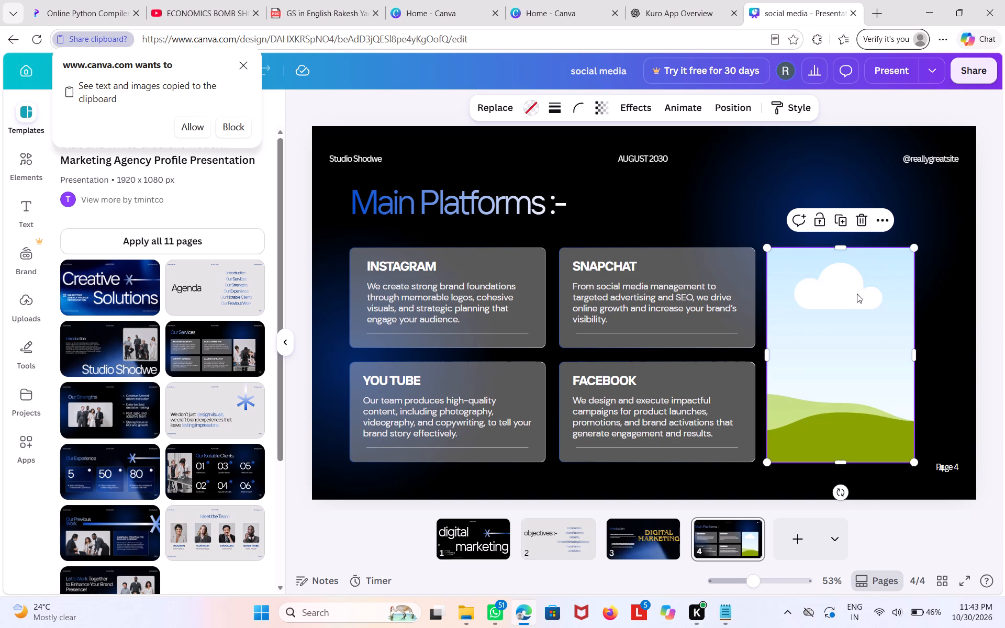
Paste the copied infographic onto page 4 and allow Canva to access the clipboard.
right_click(857, 294)
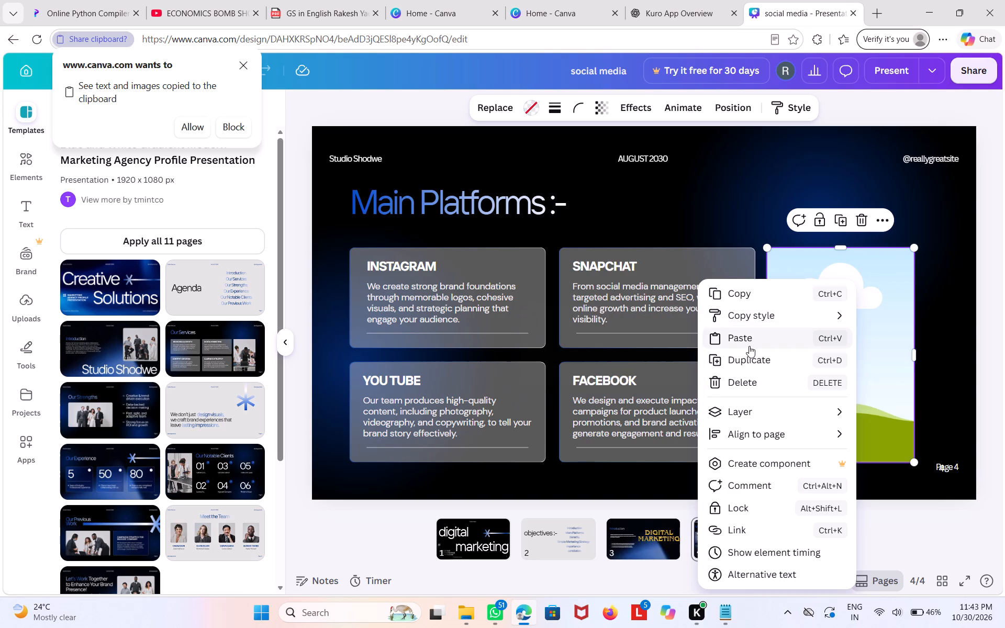
left_click(749, 346)
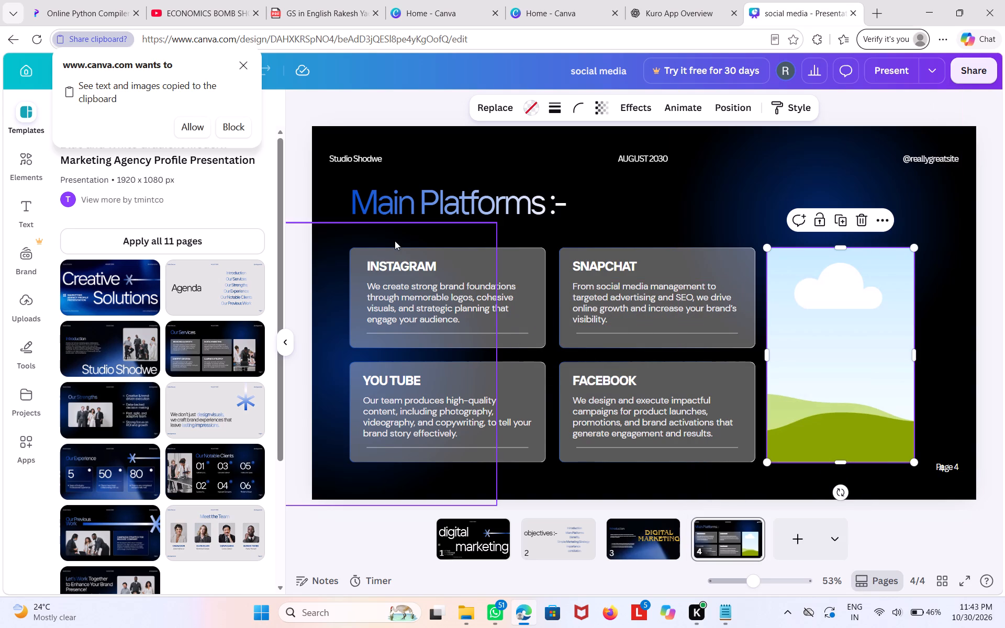
left_click(182, 124)
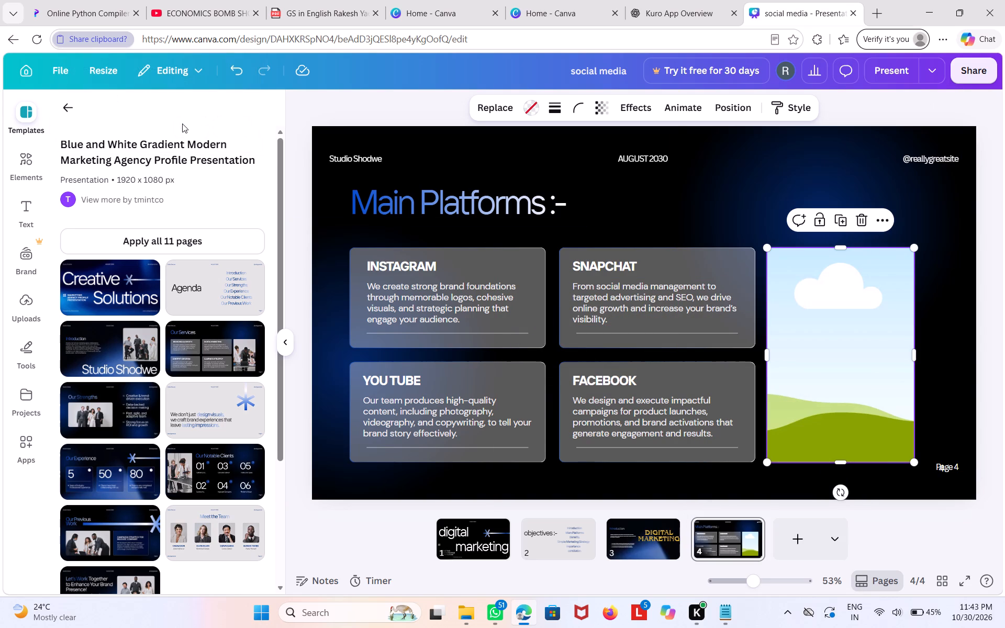
right_click(827, 302)
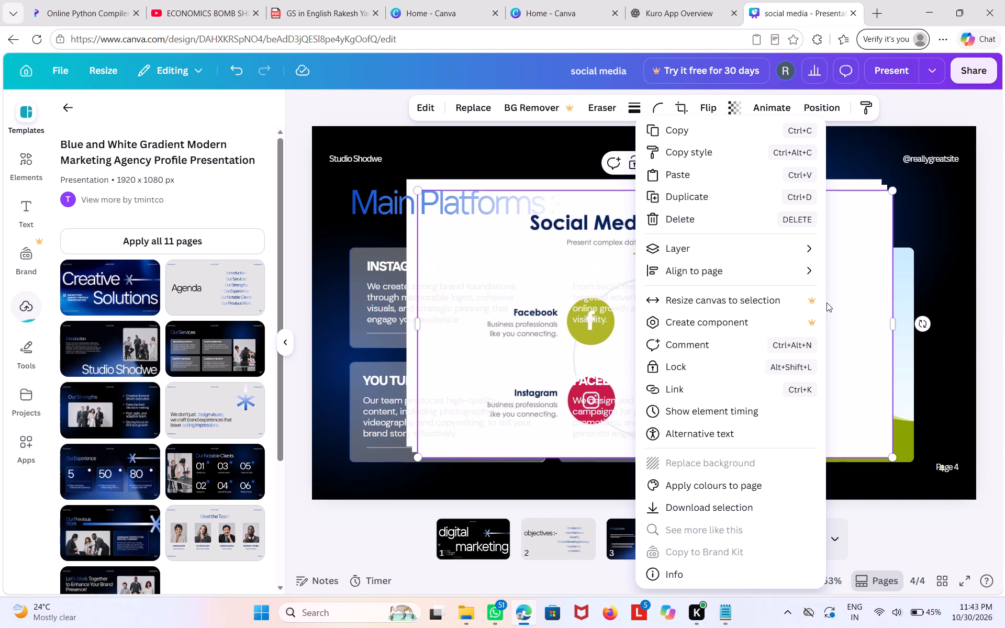
left_click(840, 156)
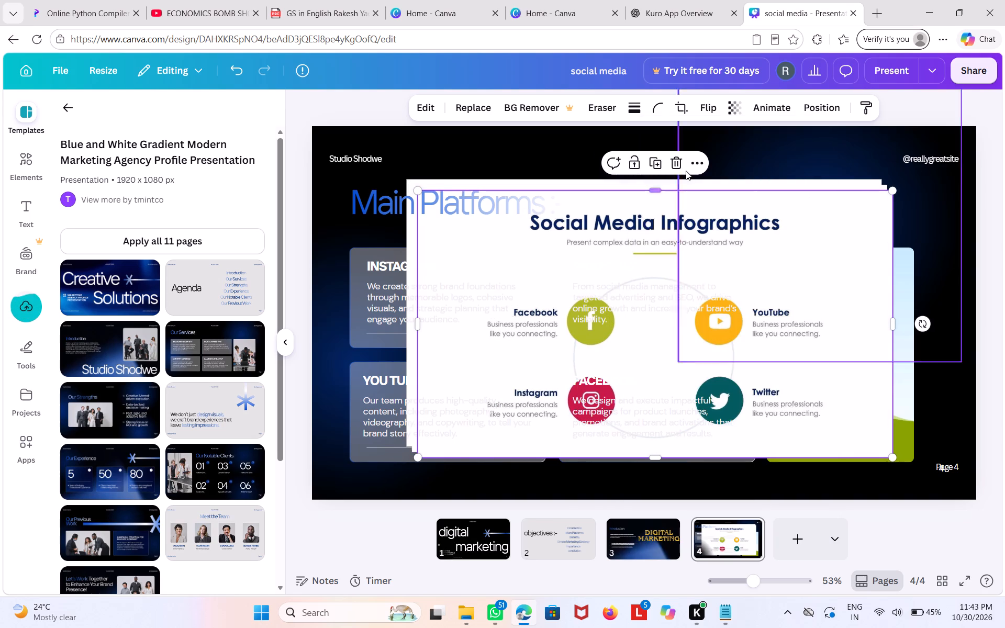
Shift the topmost infographic copy sideways and crop all four sides around the platform logos, to a height of about 480.
left_click_drag(808, 245, 868, 246)
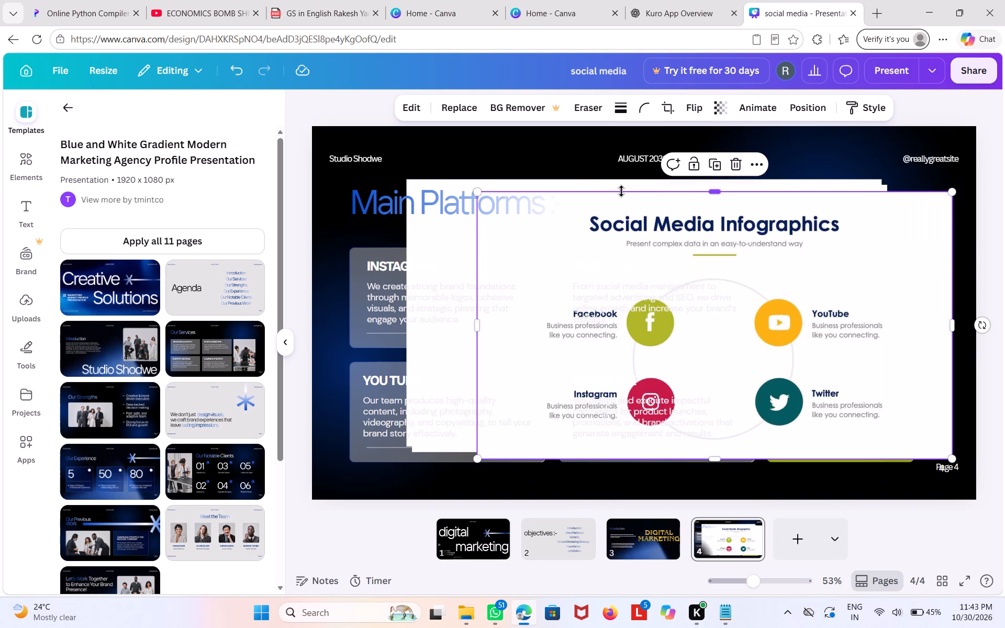
left_click_drag(713, 193, 722, 265)
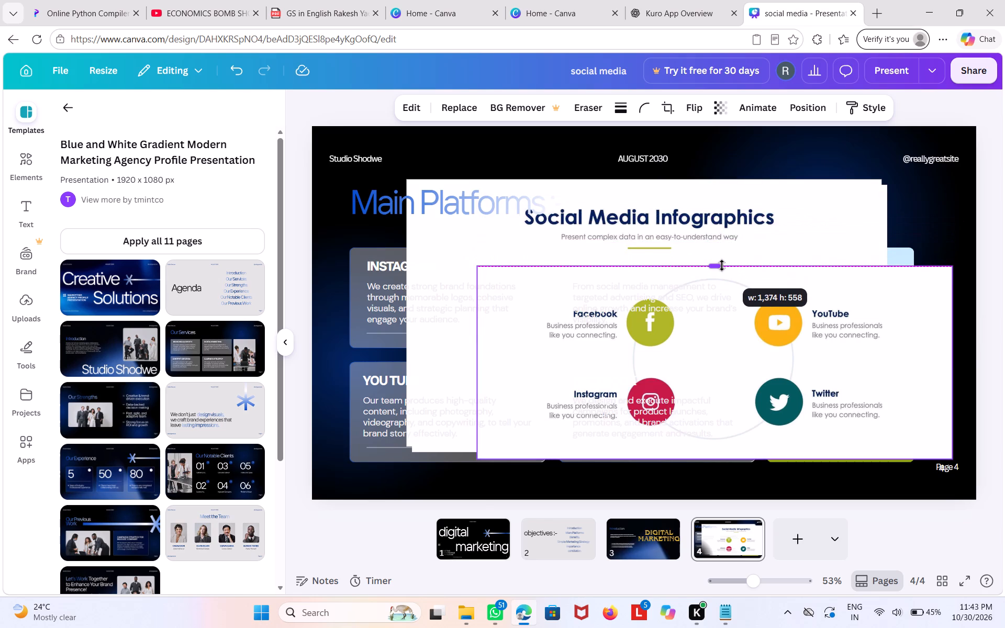
left_click_drag(722, 265, 723, 277)
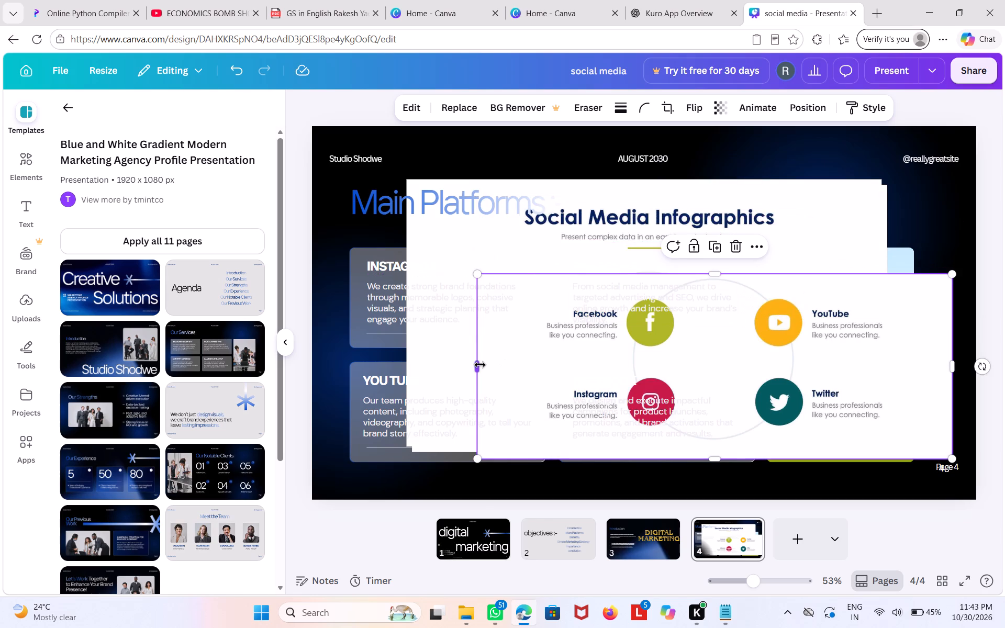
left_click_drag(480, 365, 552, 351)
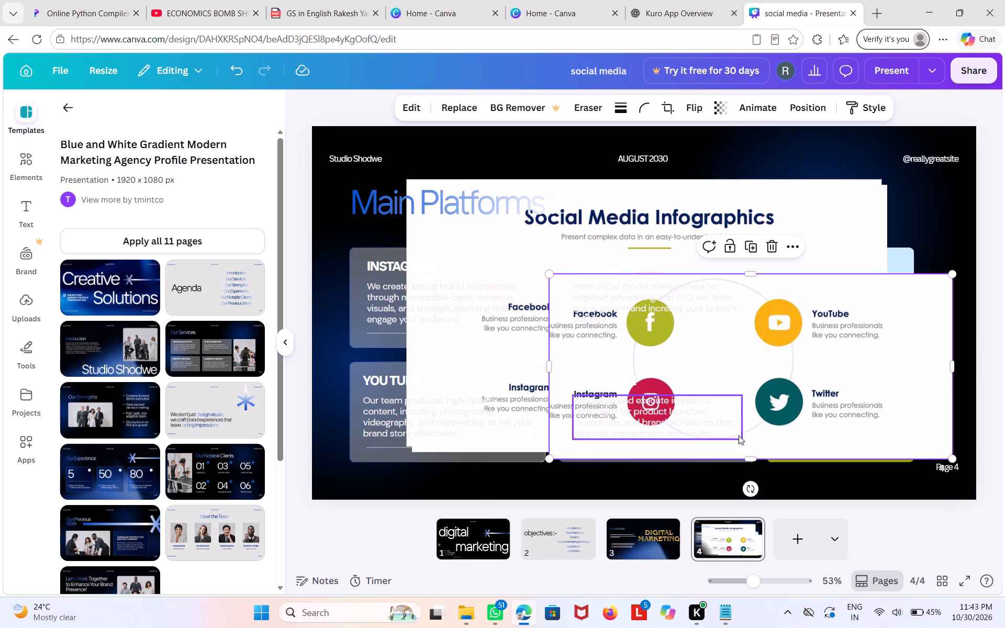
left_click_drag(745, 458, 752, 439)
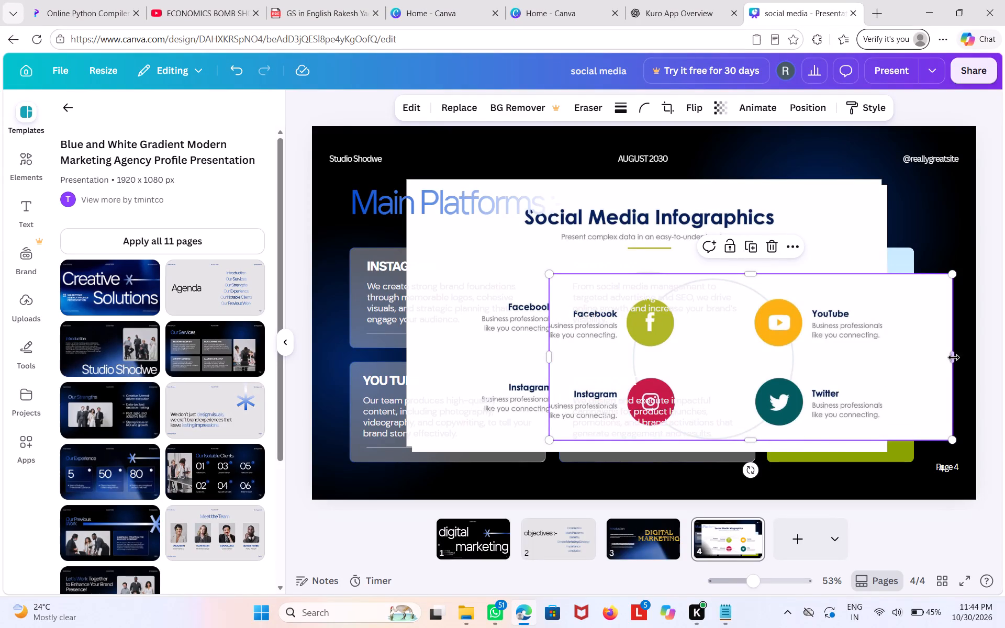
left_click_drag(955, 357, 913, 368)
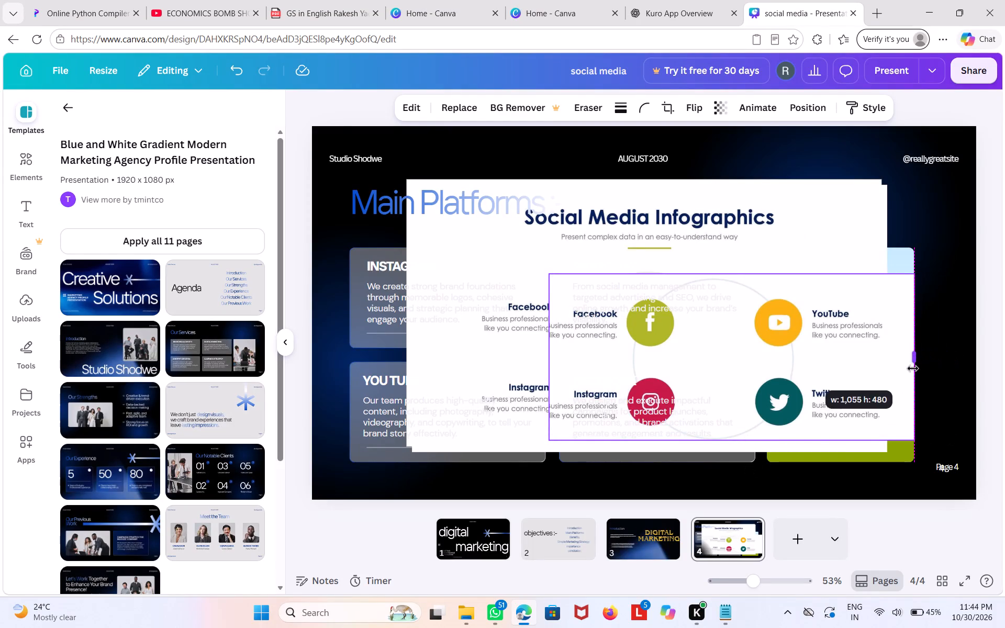
left_click_drag(913, 368, 901, 385)
Delete the two uncropped duplicate copies of the "Social Media Infographics" picture from page 4.
left_click(812, 212)
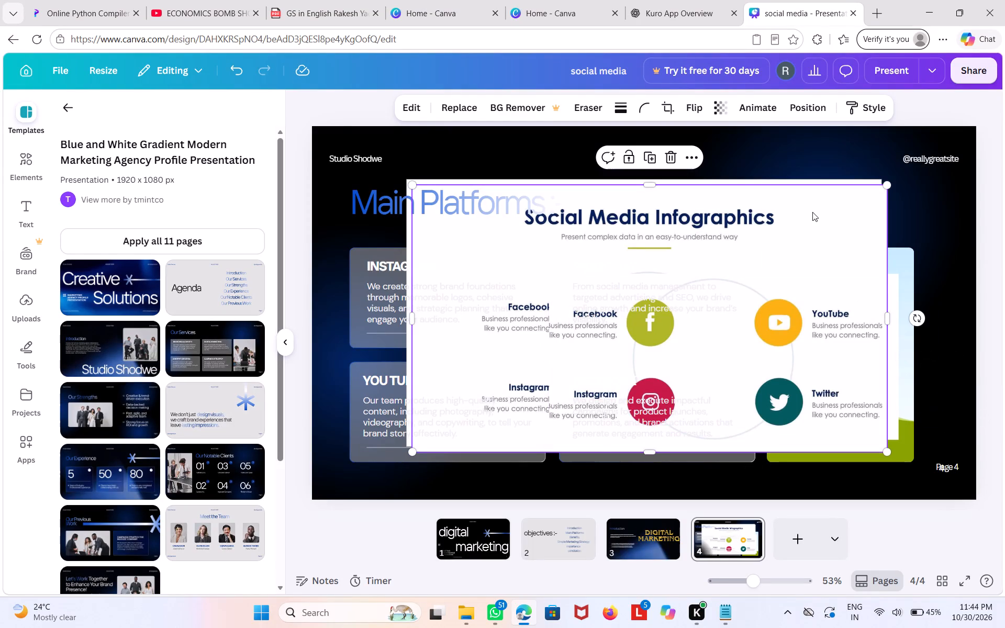
left_click(812, 212)
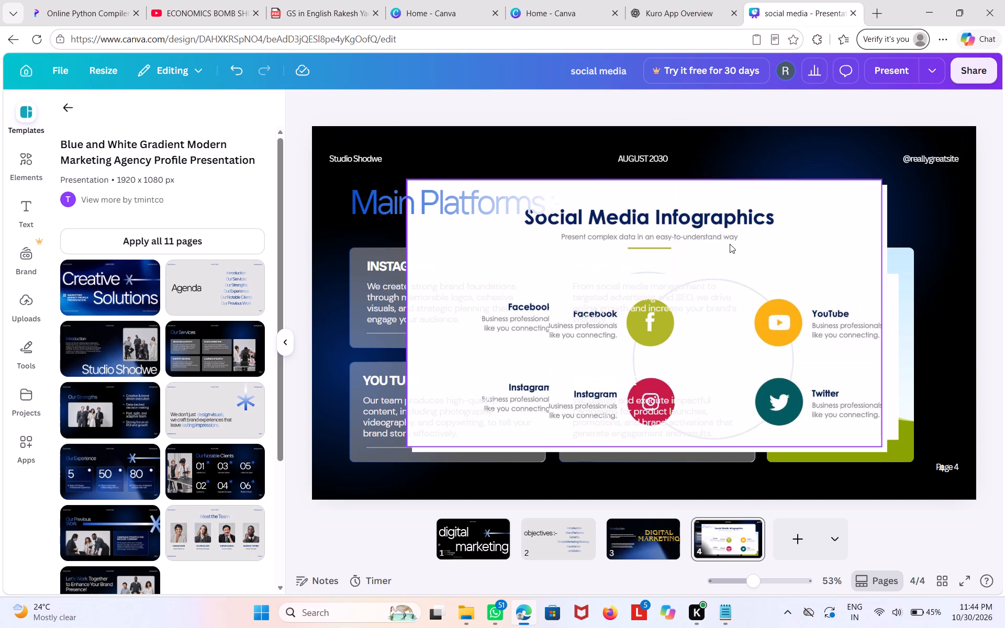
left_click(730, 244)
left_click(676, 156)
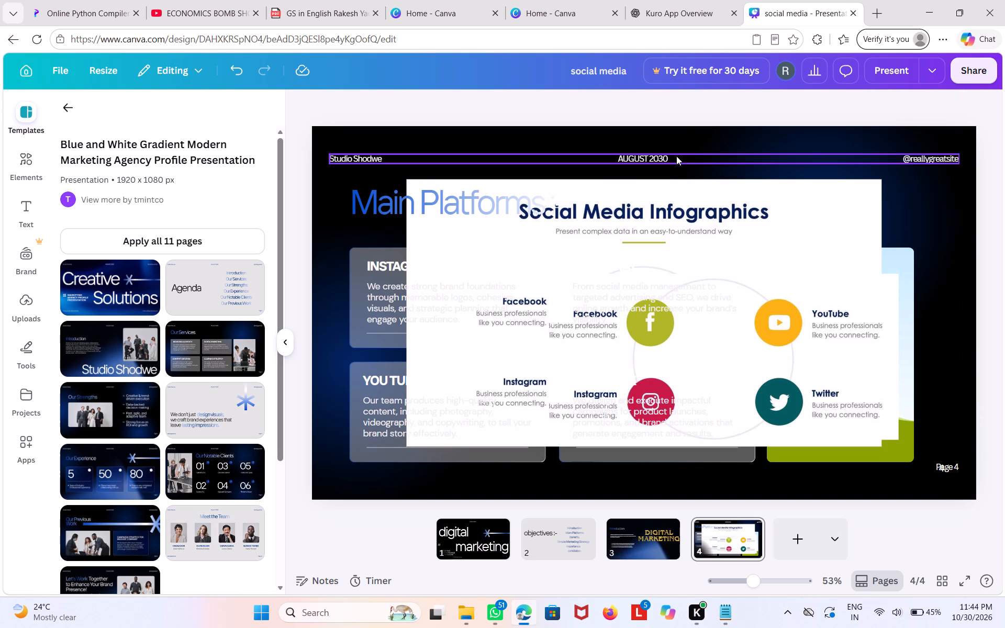
left_click(716, 223)
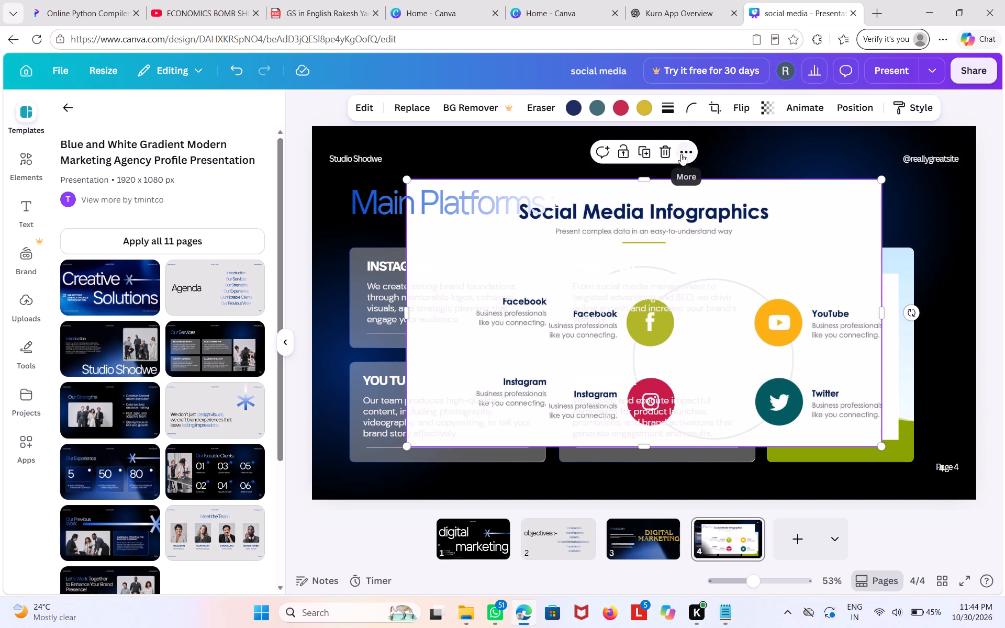
left_click(668, 150)
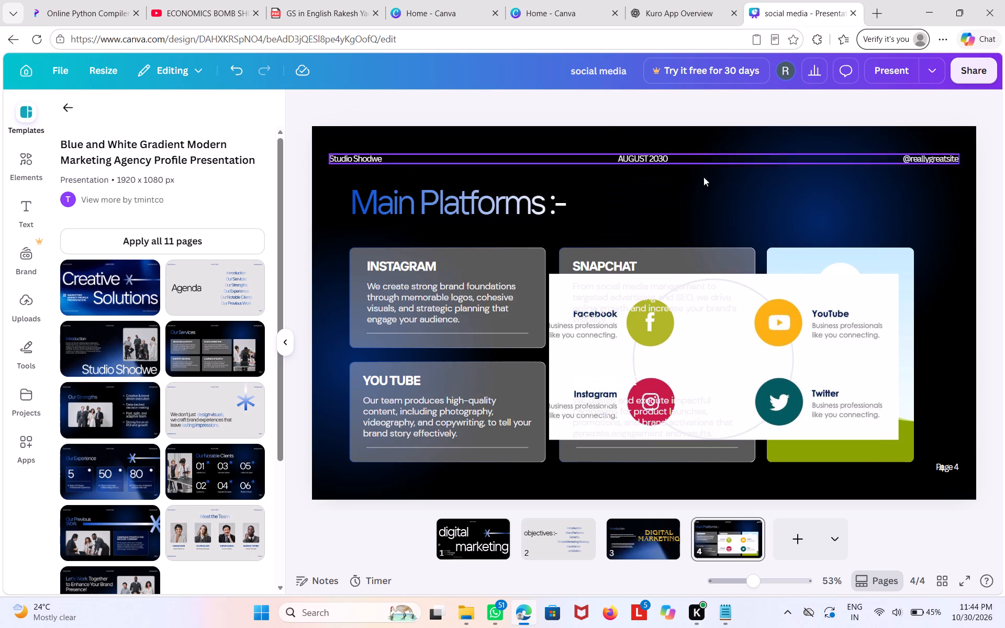
Move the cropped infographic to the upper part of page 4, overlapping the end of the title and the Snapchat card.
left_click_drag(798, 293, 839, 159)
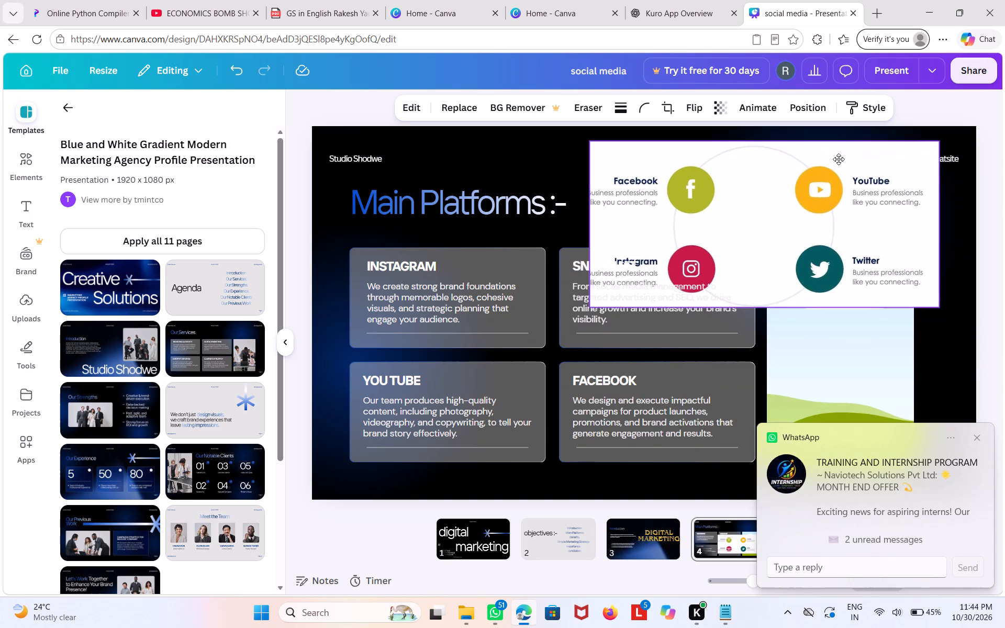
left_click_drag(839, 159, 773, 311)
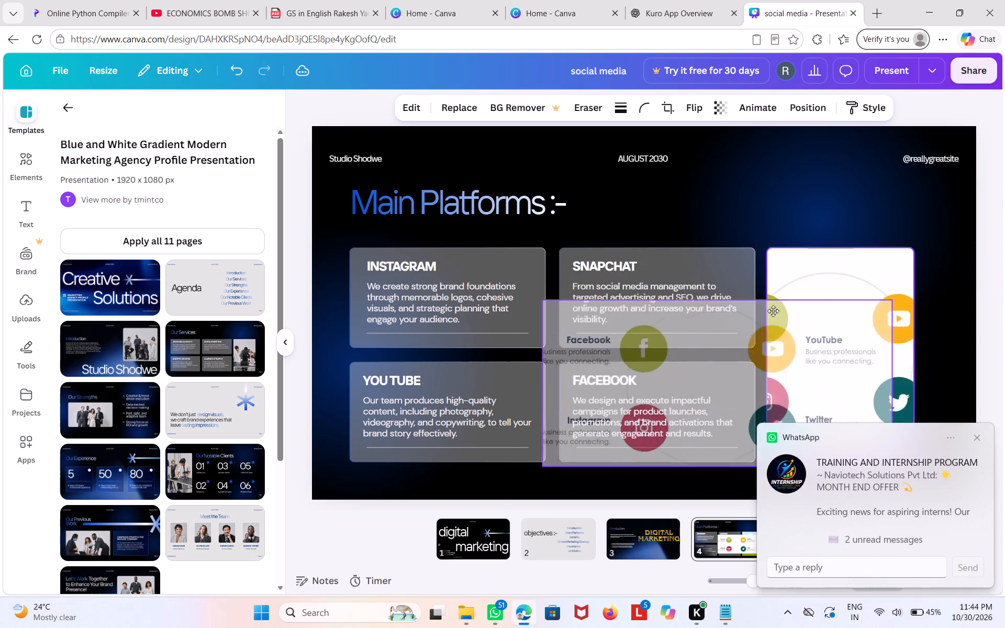
left_click_drag(773, 311, 708, 221)
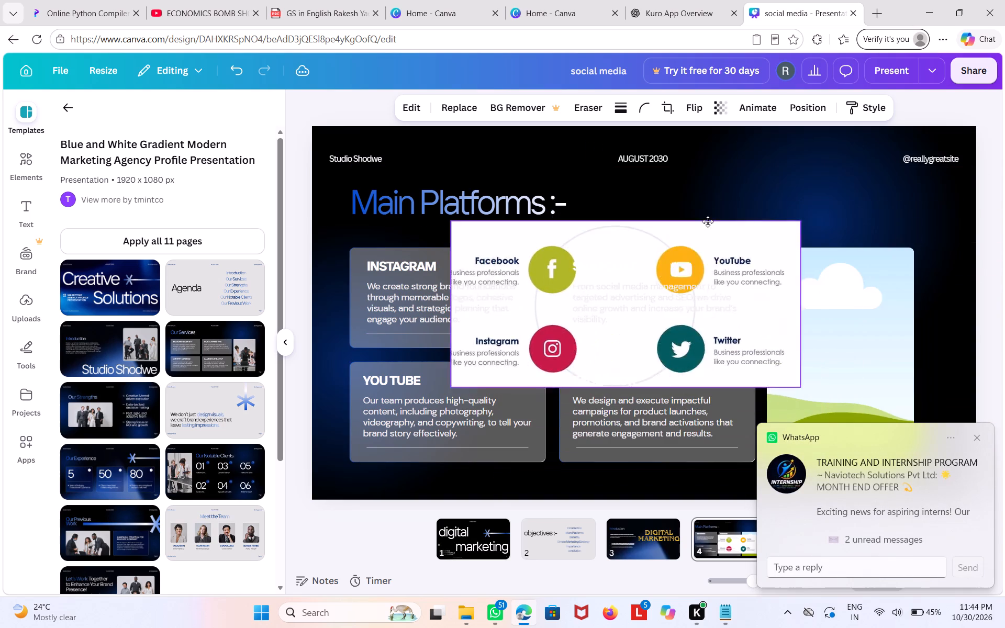
left_click_drag(708, 221, 763, 164)
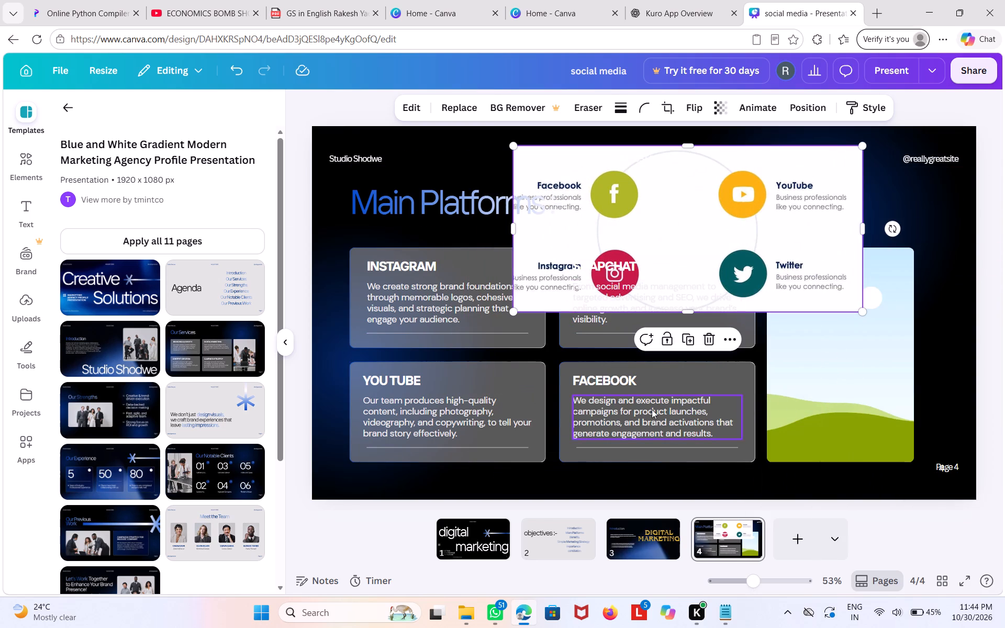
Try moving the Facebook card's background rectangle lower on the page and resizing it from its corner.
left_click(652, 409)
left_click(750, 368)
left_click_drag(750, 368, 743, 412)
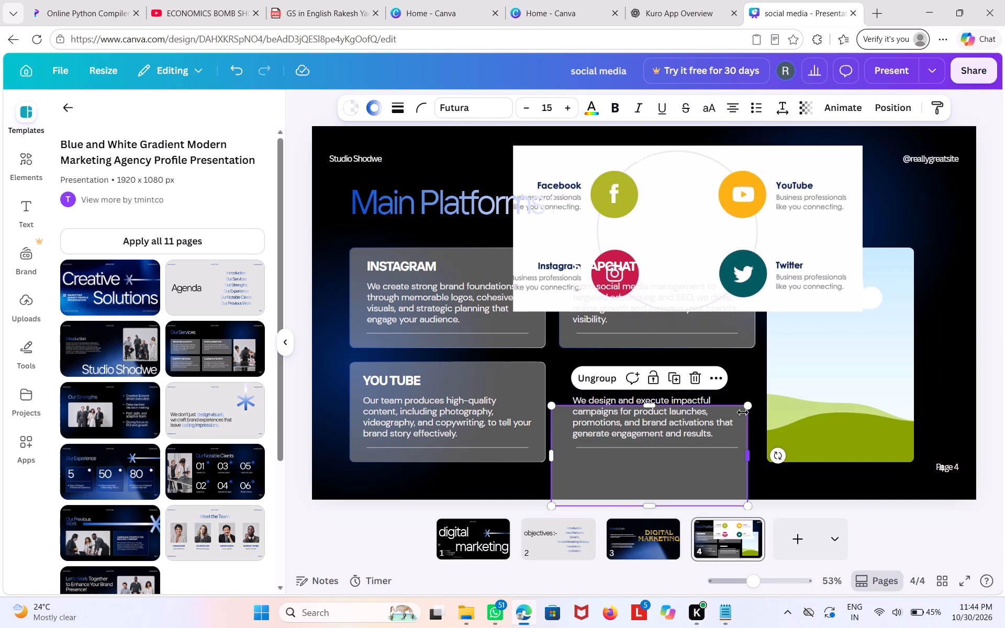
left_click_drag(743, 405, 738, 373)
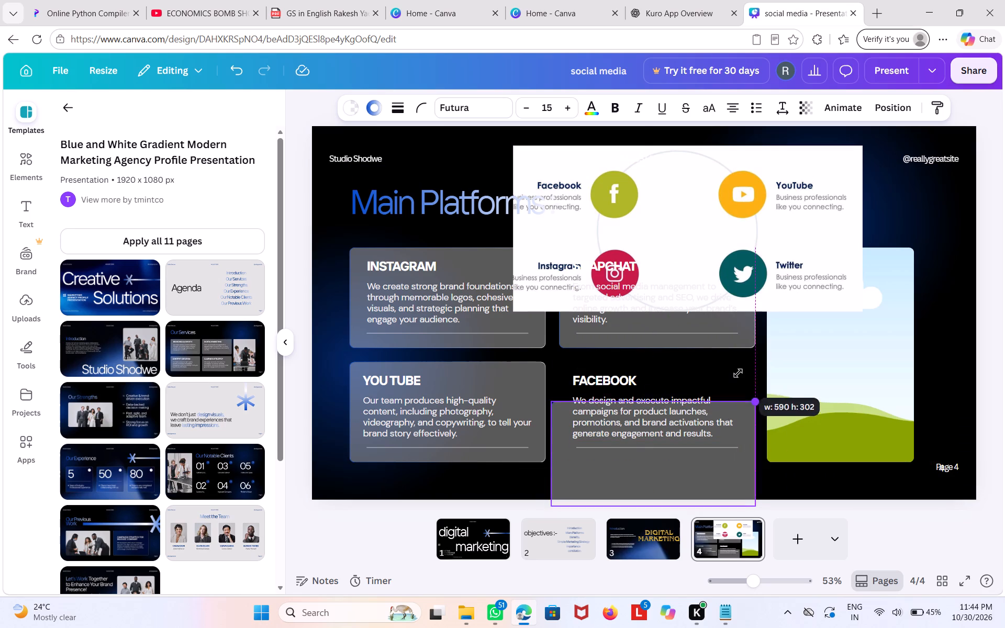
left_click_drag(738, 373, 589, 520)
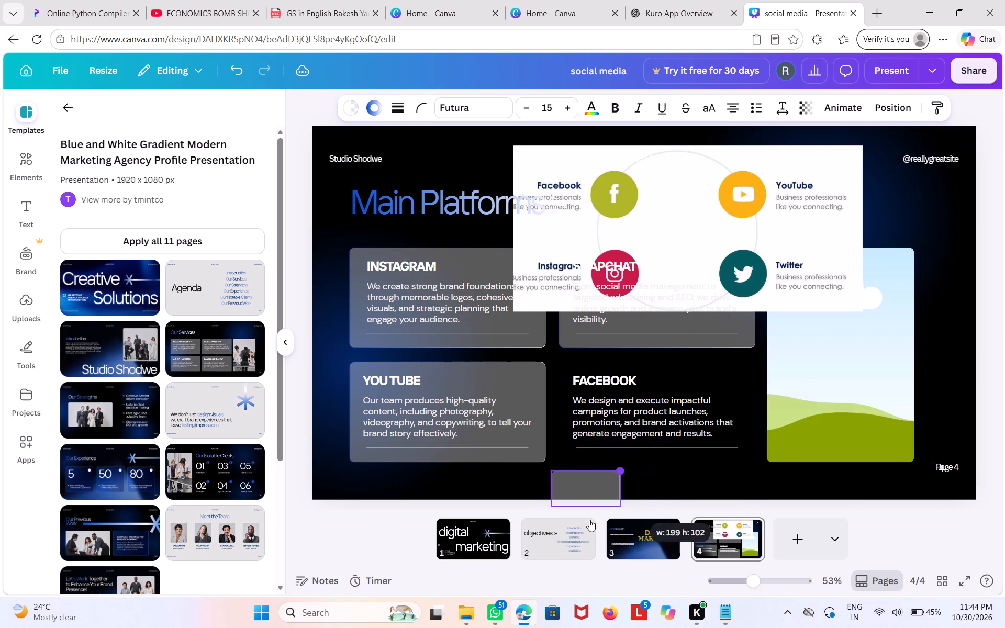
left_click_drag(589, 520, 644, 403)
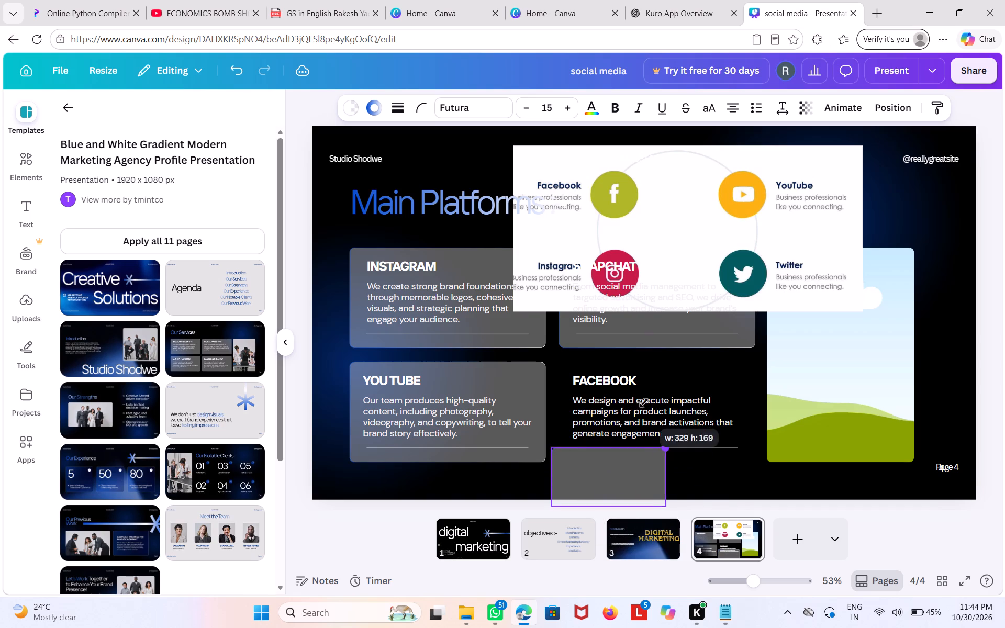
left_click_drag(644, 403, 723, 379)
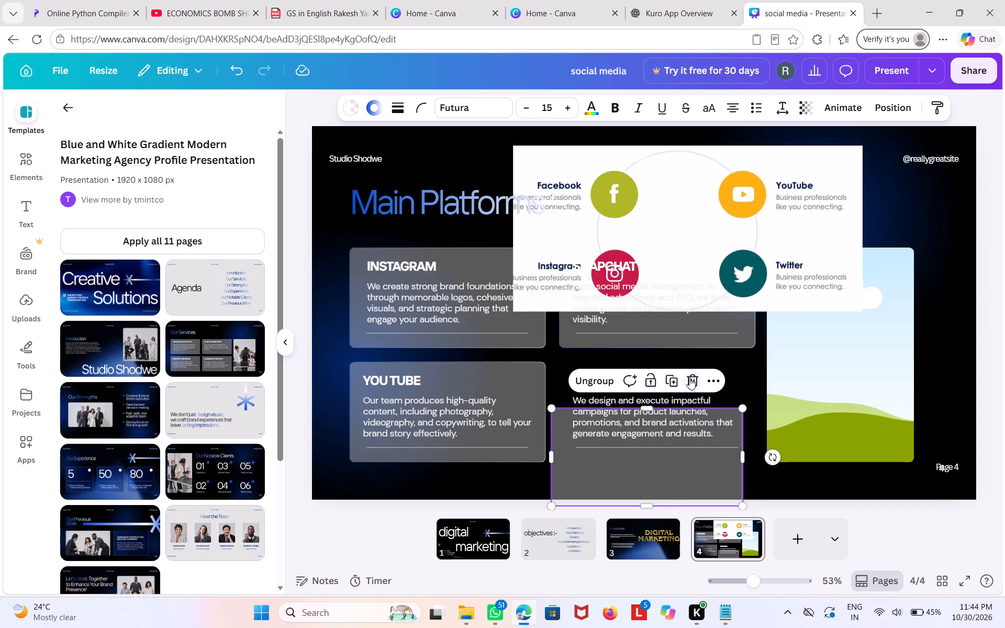
Delete the Facebook card's background rectangle and its description text.
left_click(690, 378)
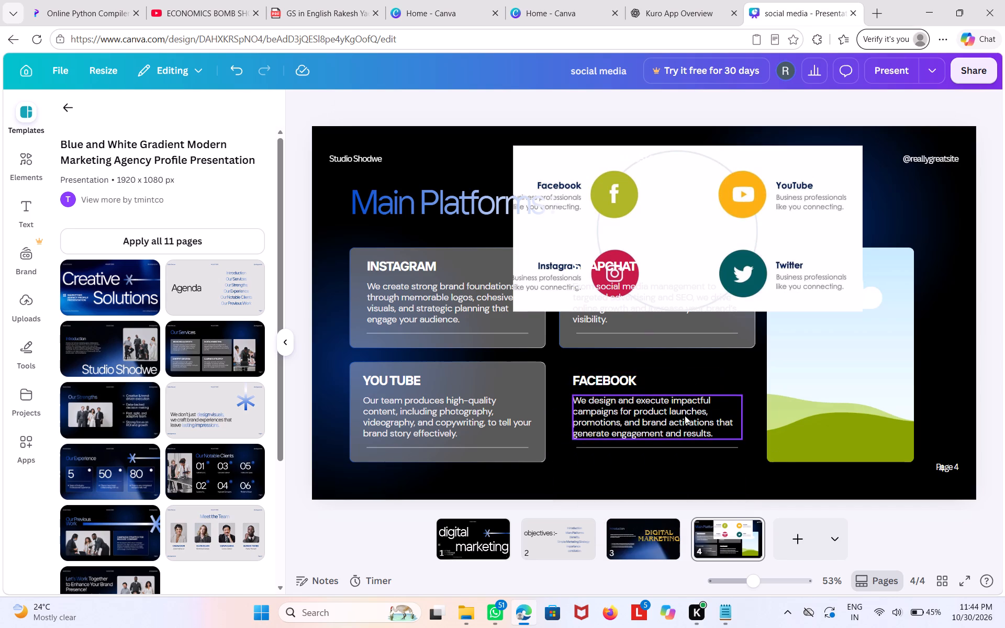
left_click(685, 416)
left_click(678, 369)
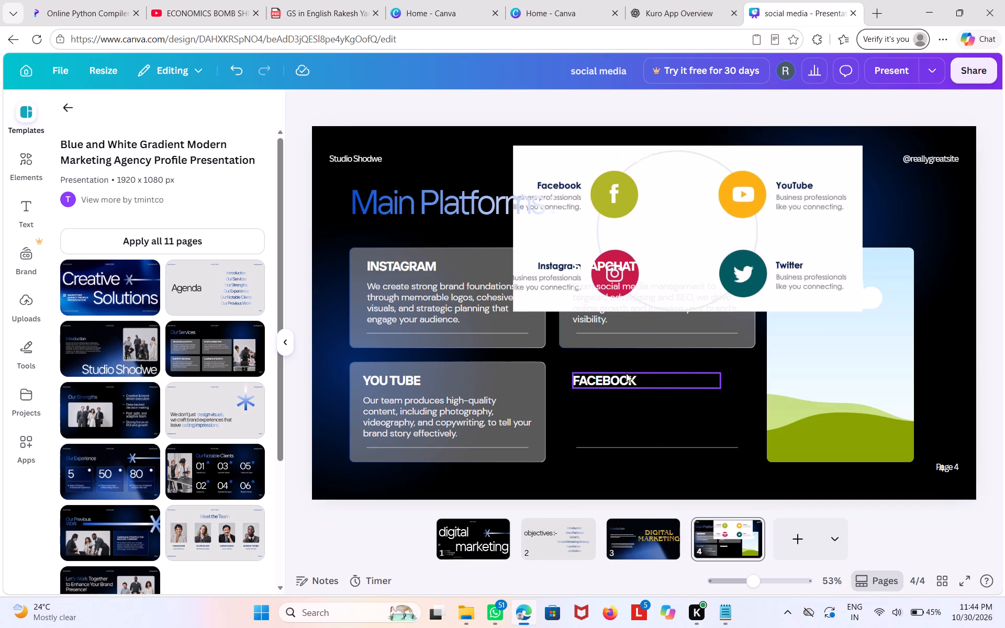
Delete the "FACEBOOK" heading and the divider line beneath it from page 4.
left_click(626, 373)
left_click(664, 341)
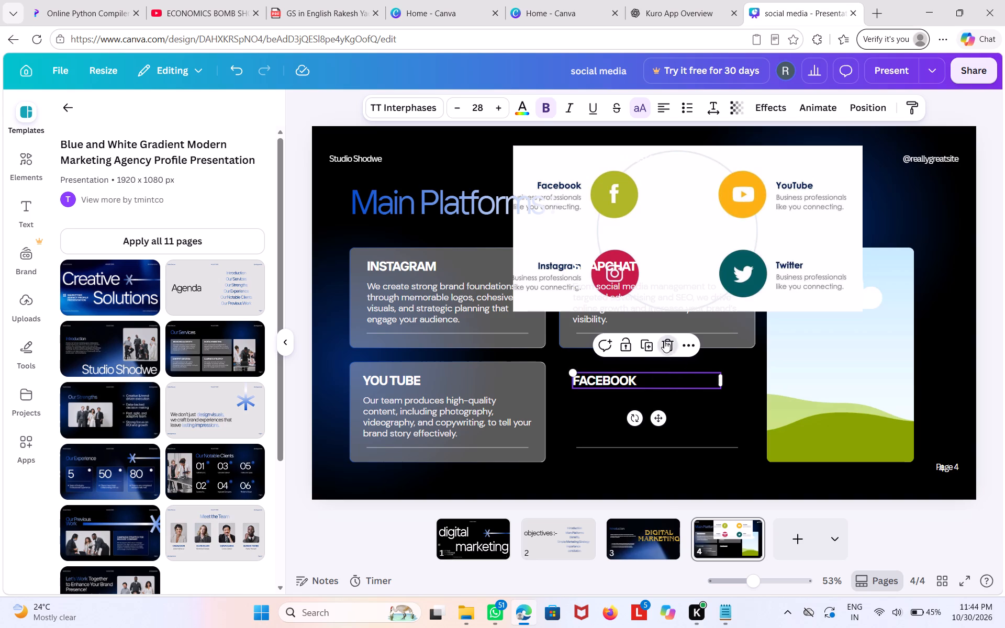
left_click(669, 444)
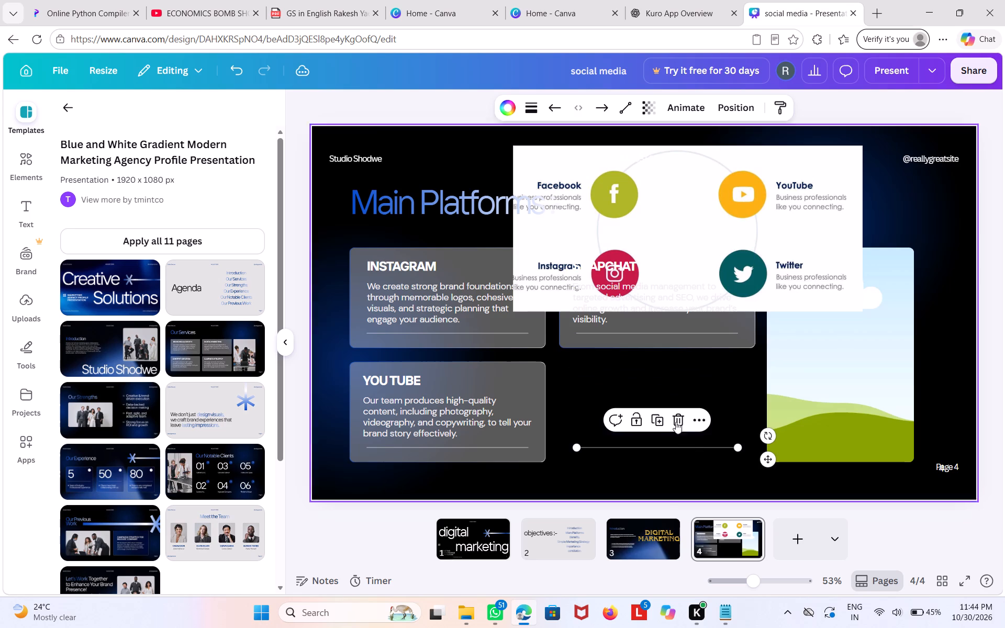
left_click(677, 416)
Place the cropped social platforms infographic inside the landscape-placeholder picture frame on page 4.
left_click(617, 322)
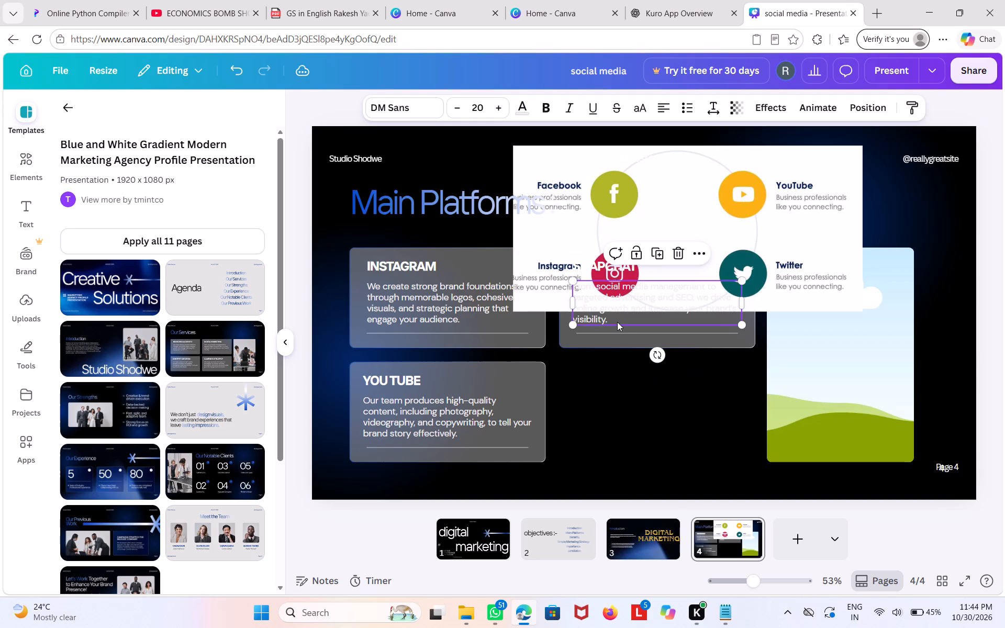
left_click_drag(784, 235, 832, 415)
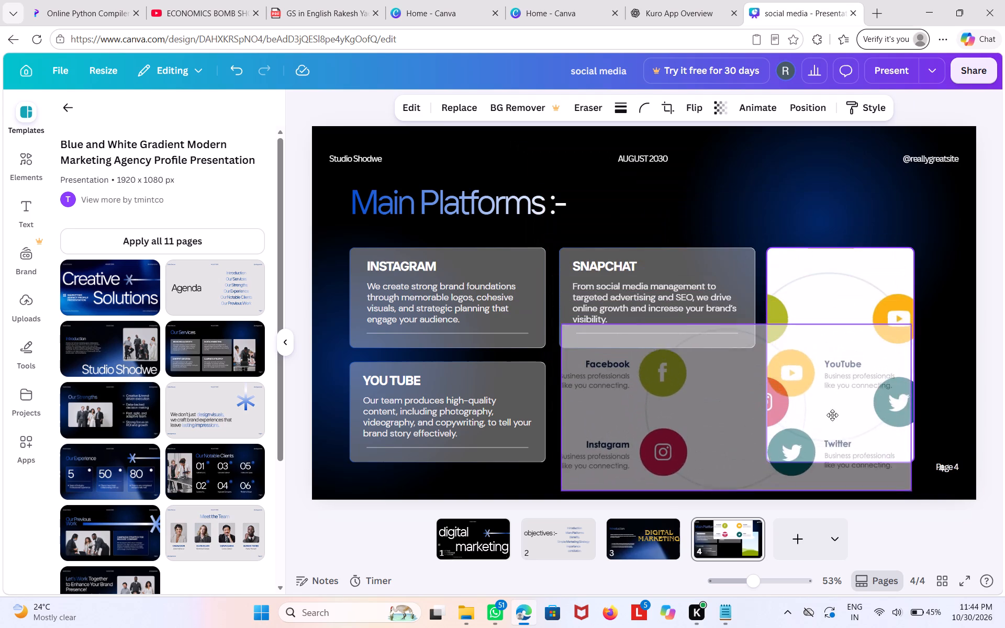
left_click_drag(832, 415, 847, 424)
Delete the whole Snapchat card from page 4: background rectangle, description text, heading and divider line.
left_click(681, 345)
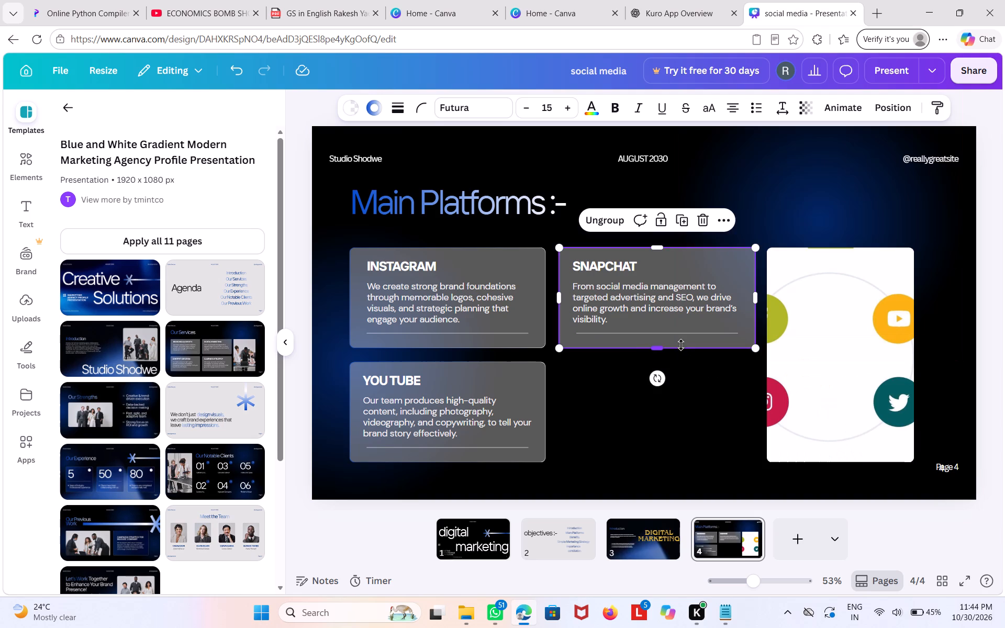
left_click(698, 215)
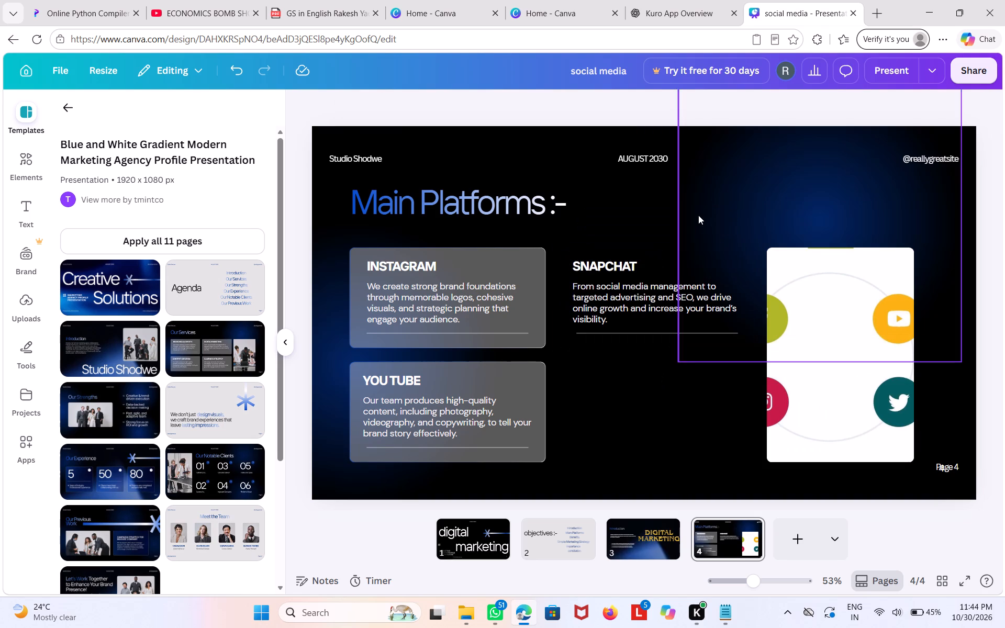
left_click(613, 284)
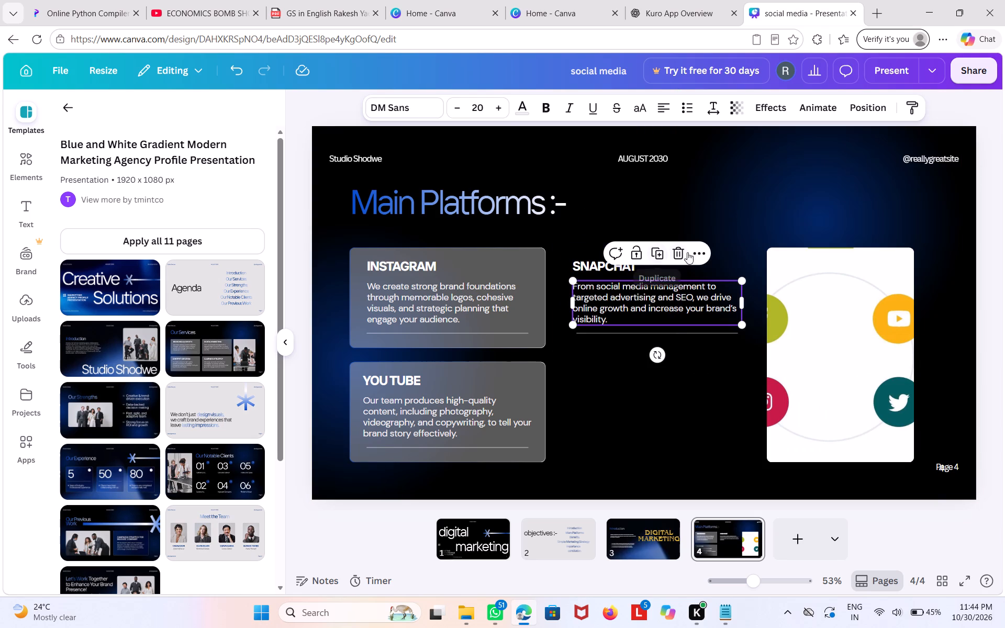
left_click(683, 250)
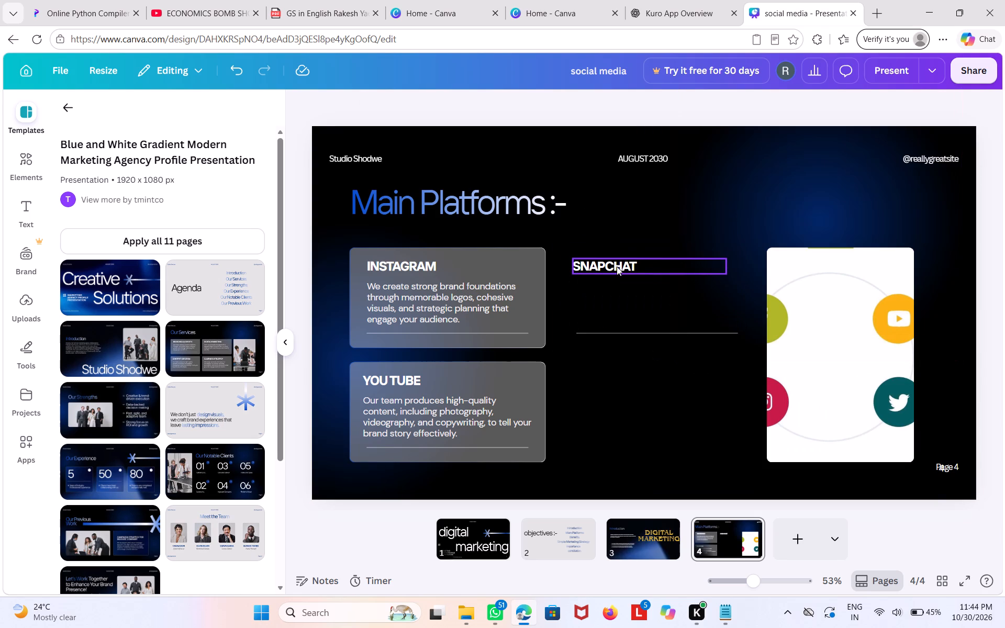
left_click(617, 266)
left_click(669, 230)
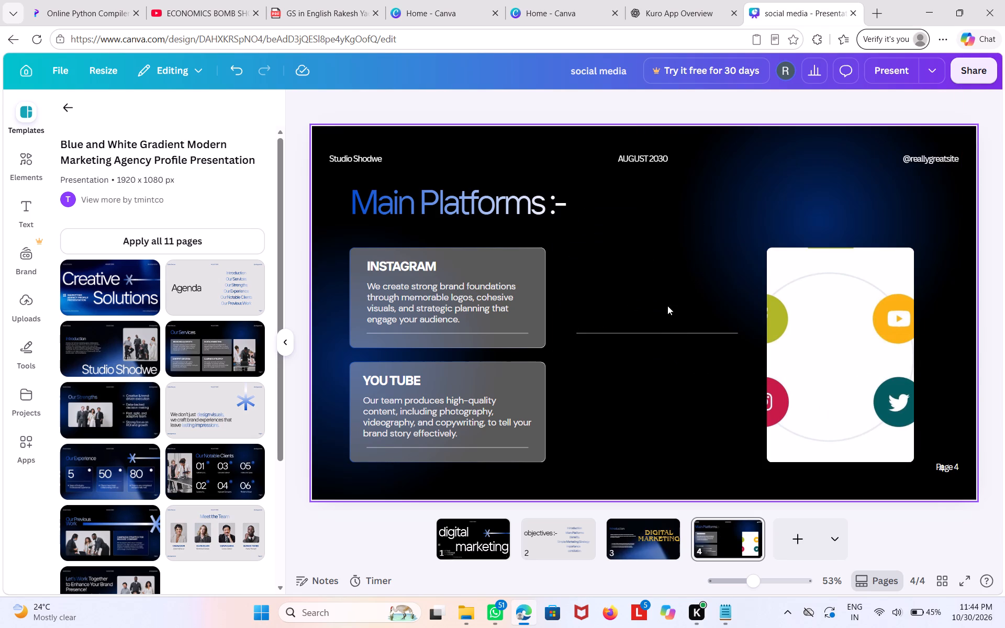
left_click(665, 331)
left_click(676, 309)
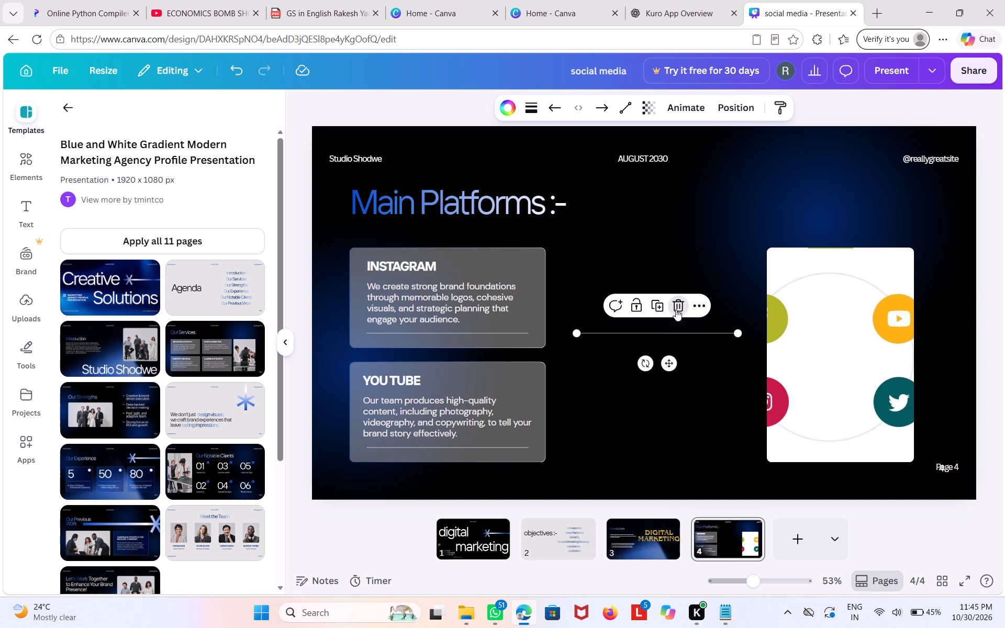
Delete the whole Instagram card from page 4: description text, heading, divider line and background rectangle.
left_click(484, 320)
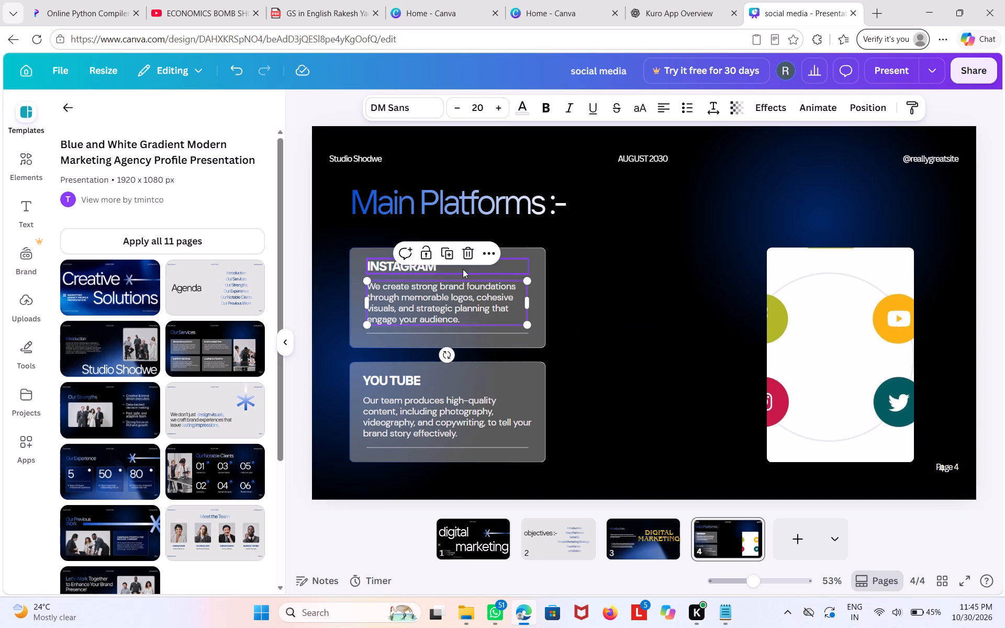
left_click(462, 257)
left_click(393, 269)
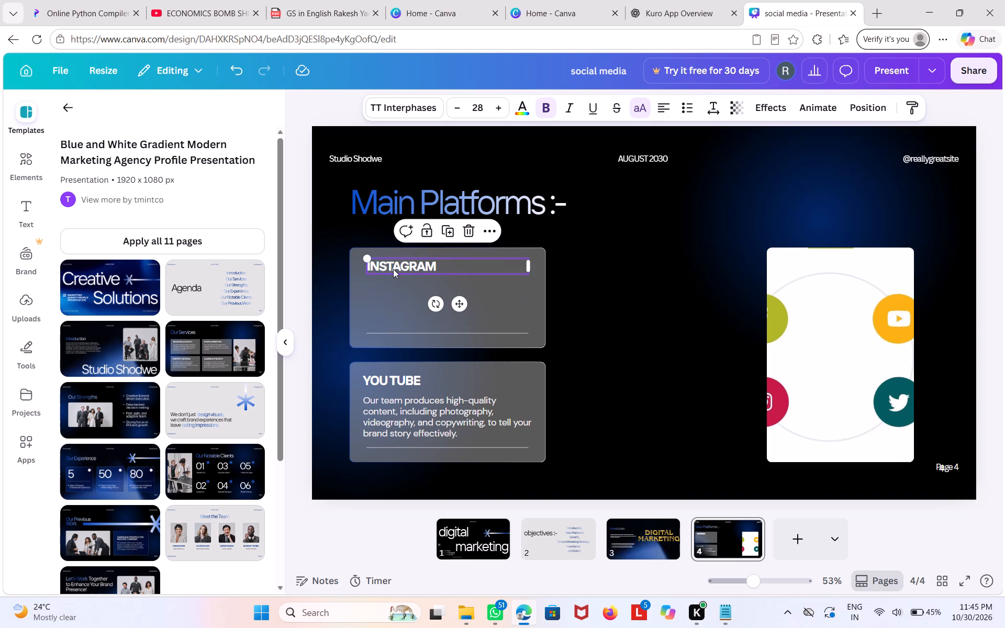
left_click(468, 225)
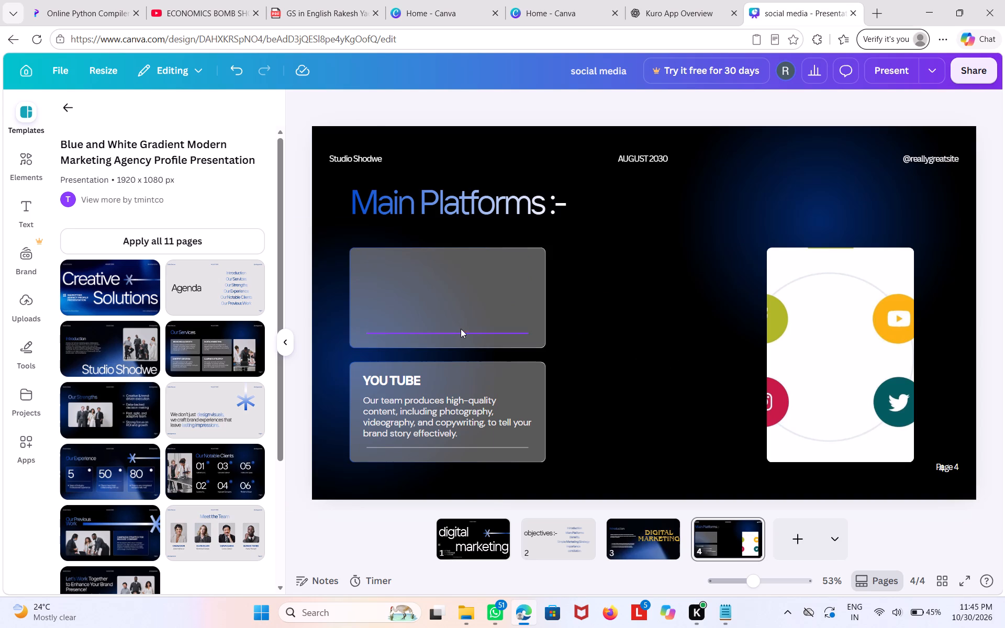
left_click(462, 330)
left_click(464, 311)
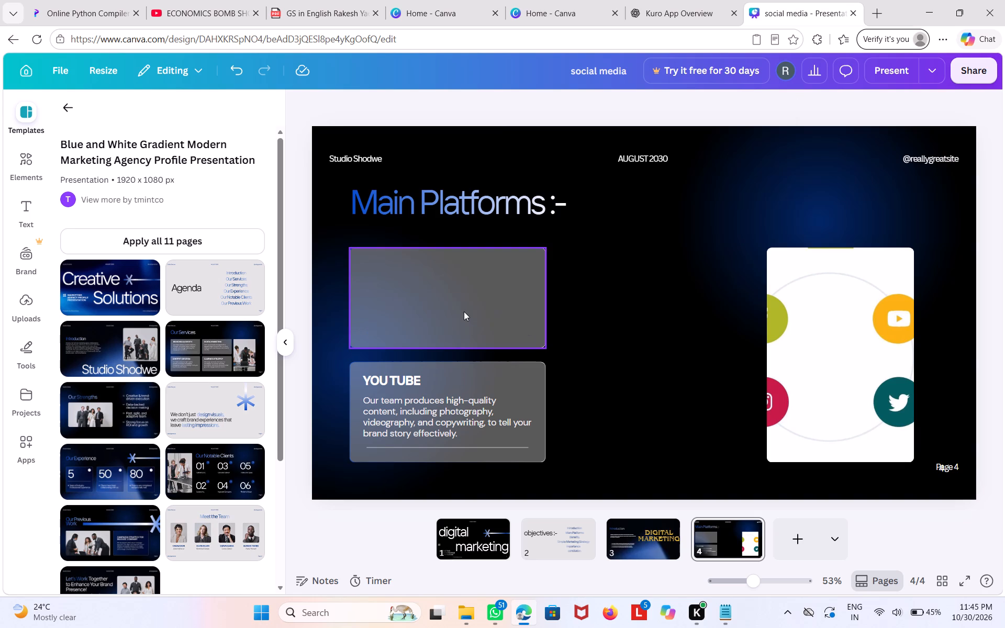
left_click(463, 278)
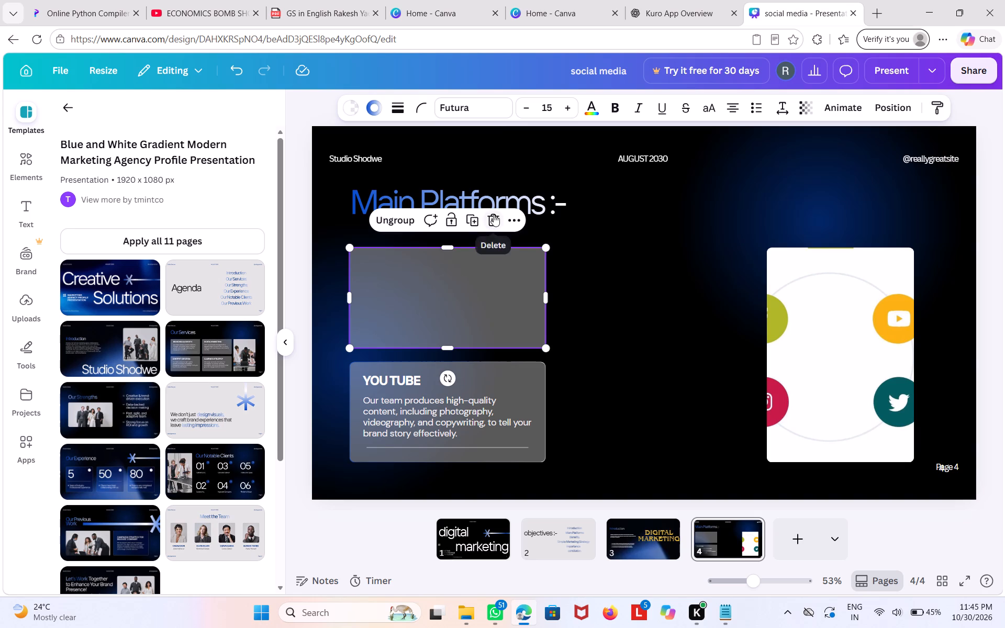
left_click(494, 215)
Delete the YouTube card's description text, heading and background rectangle from page 4.
left_click(440, 408)
left_click_drag(440, 408, 420, 405)
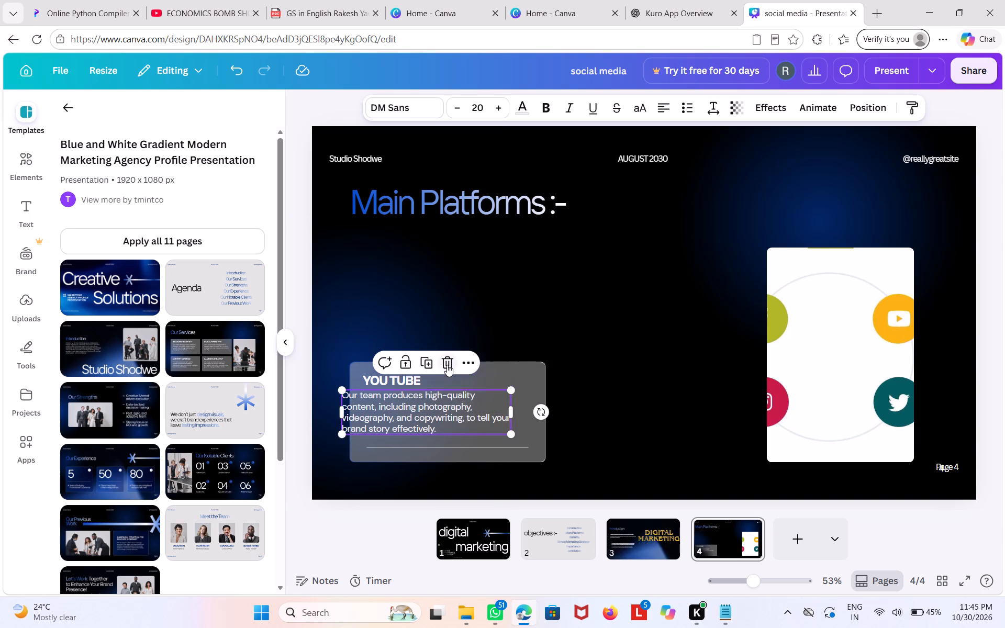
left_click(447, 365)
left_click(408, 374)
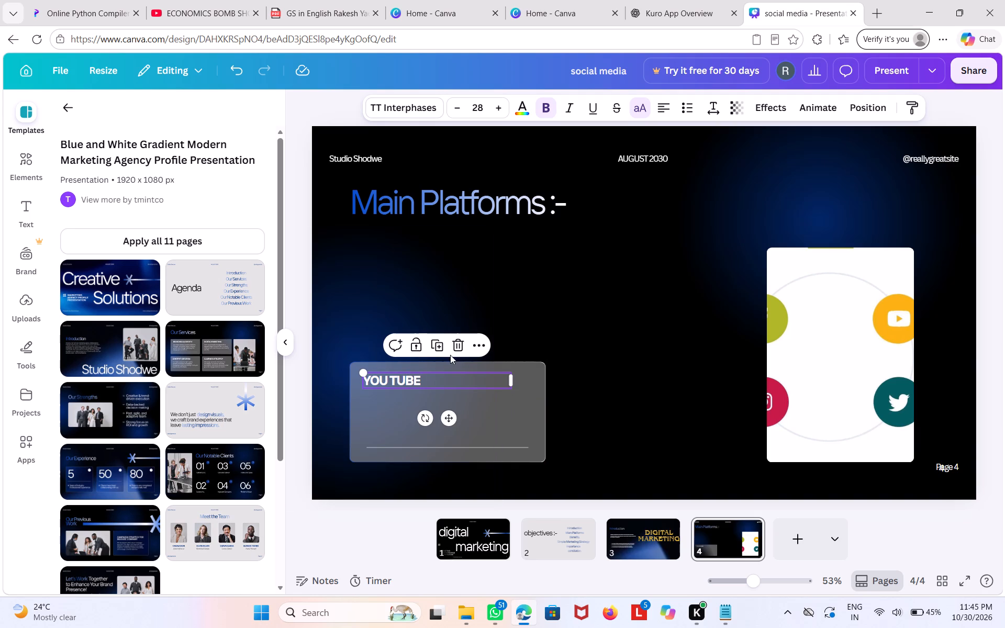
left_click(463, 339)
left_click(464, 378)
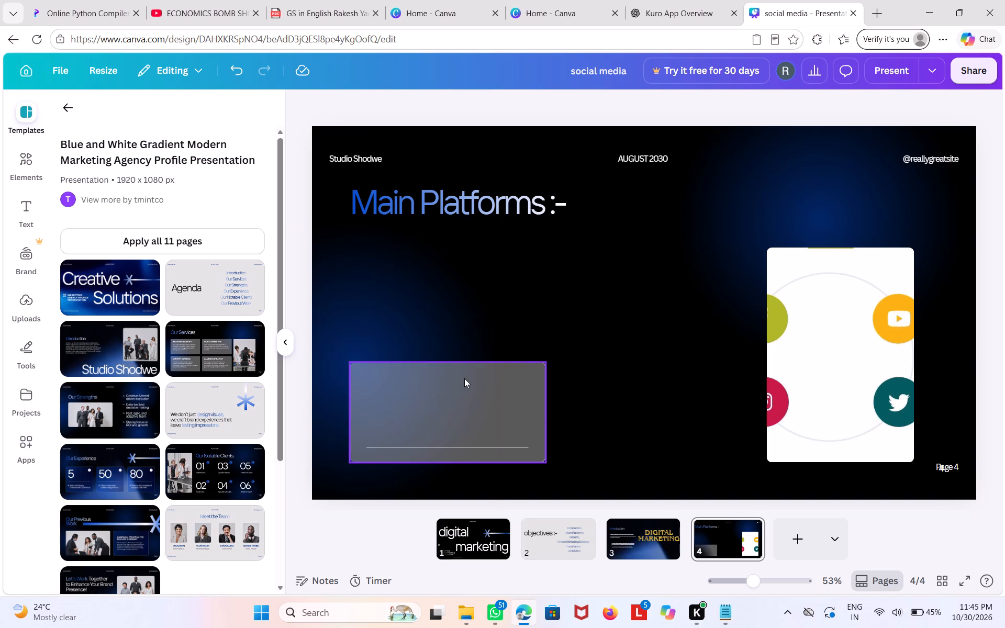
left_click(490, 331)
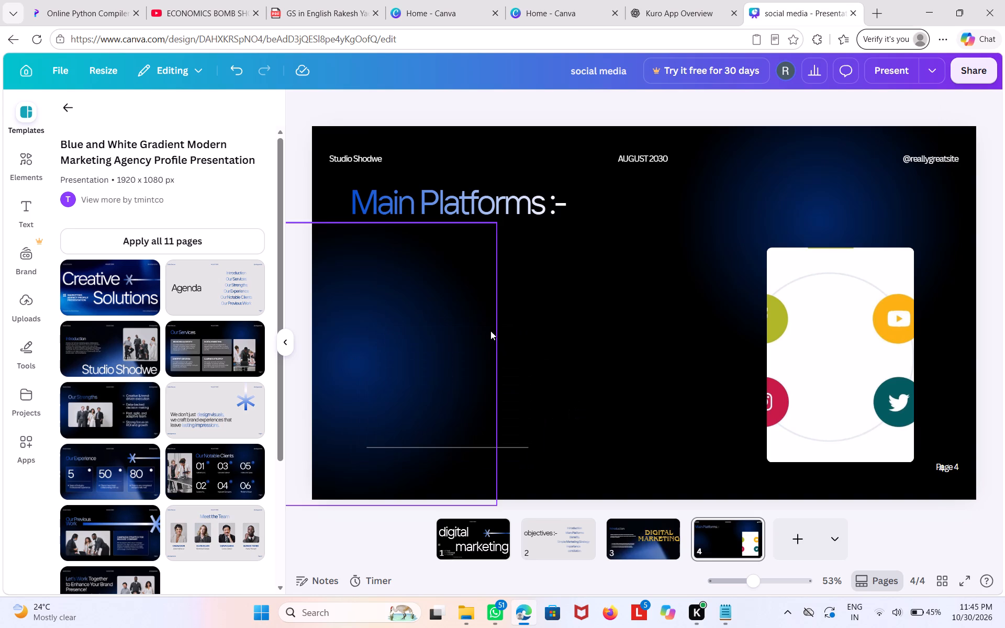
Delete the leftover thin horizontal line from the lower part of the "Main Platforms" page.
left_click(471, 448)
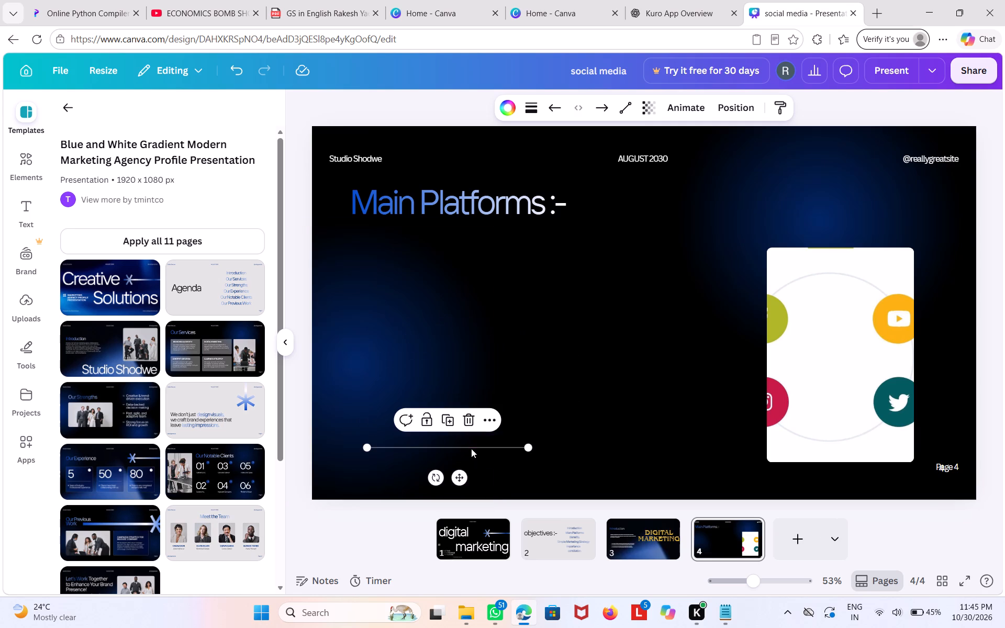
left_click(473, 422)
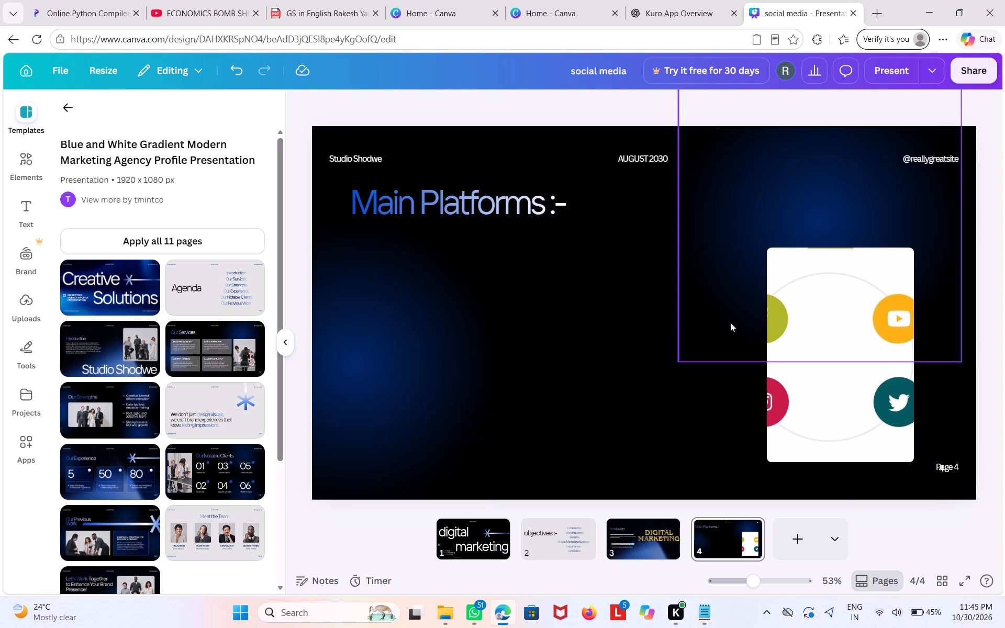
Delete the narrow, cut-off social media icons picture from the "Main Platforms" page.
left_click(799, 315)
left_click_drag(799, 315, 603, 340)
left_click(603, 340)
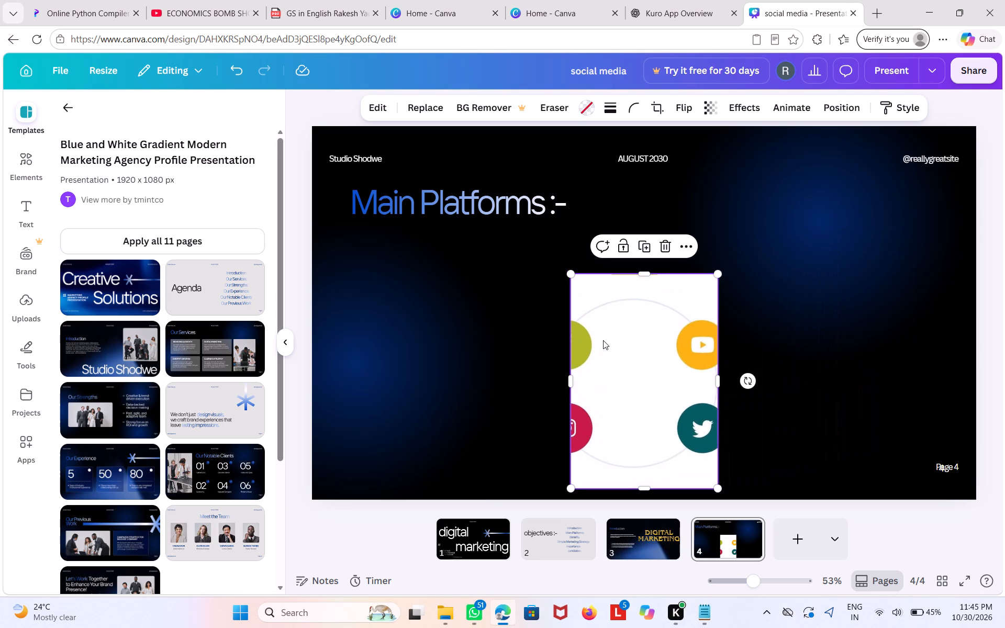
left_click(650, 321)
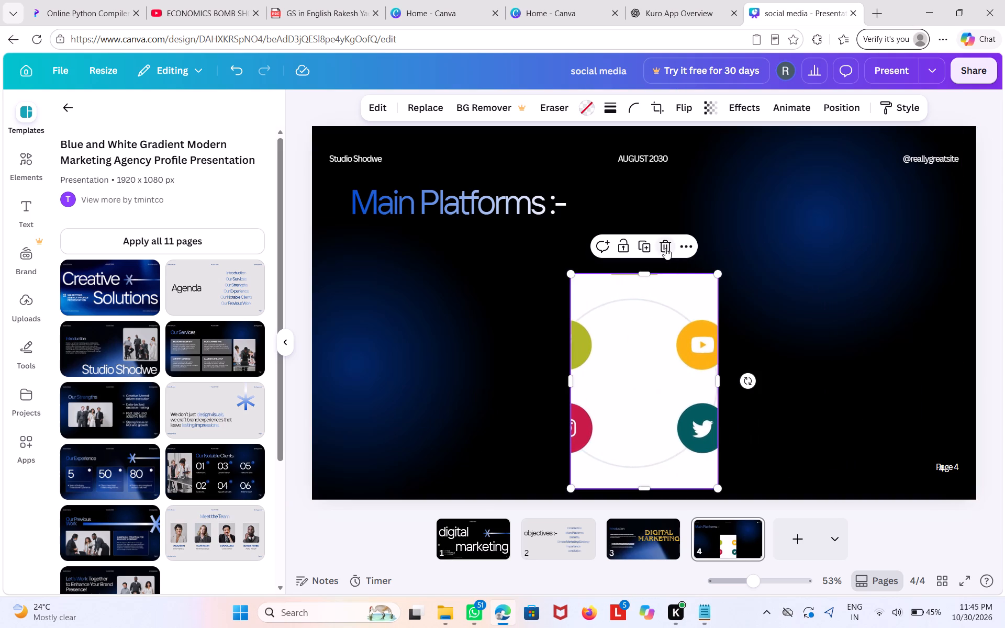
left_click(665, 248)
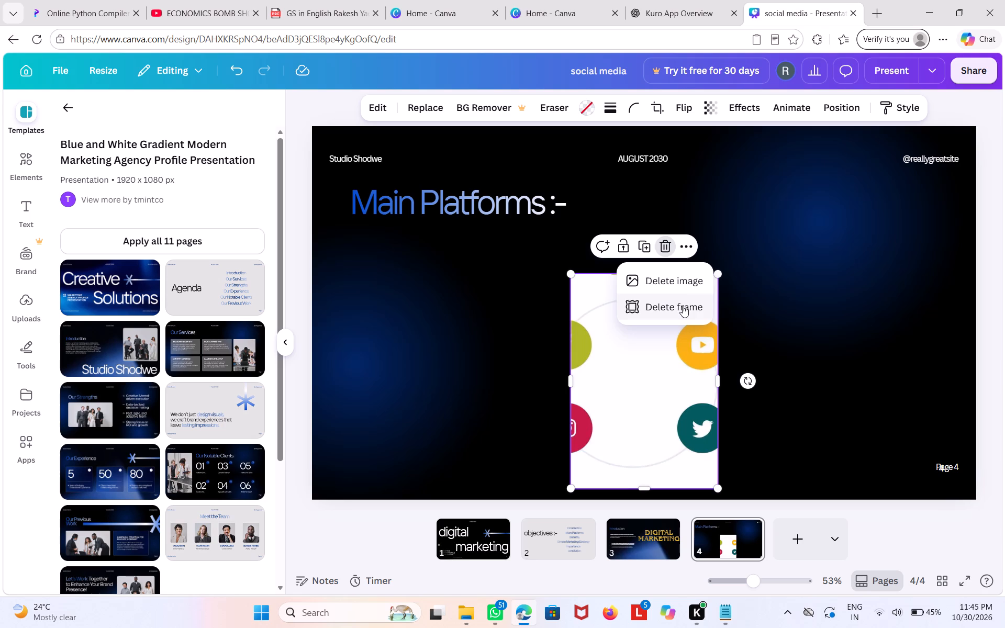
Paste the copied "Social Media Infographics" image onto the "Main Platforms" page.
left_click(494, 262)
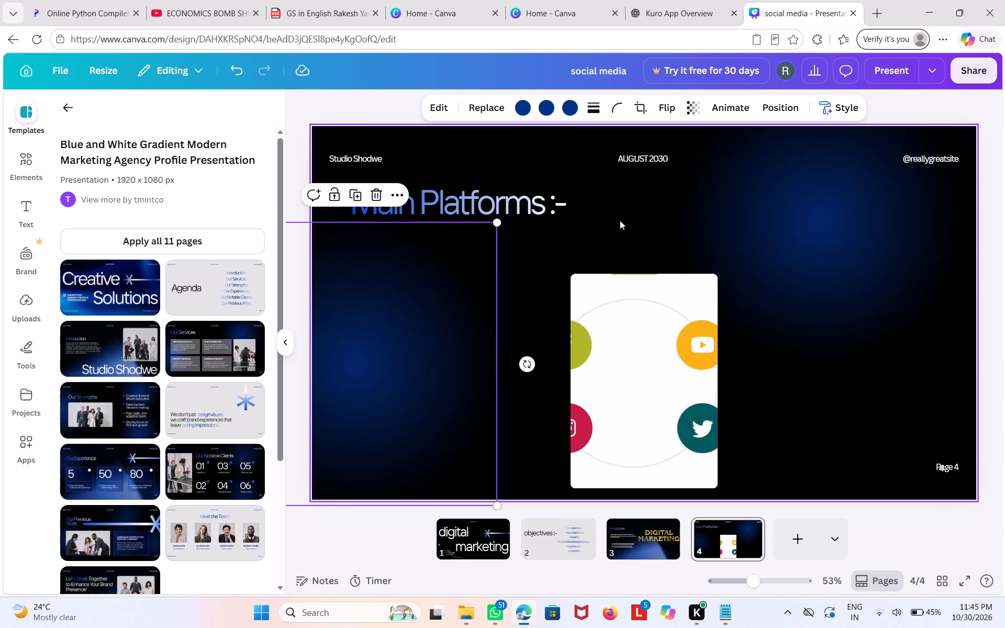
left_click(680, 196)
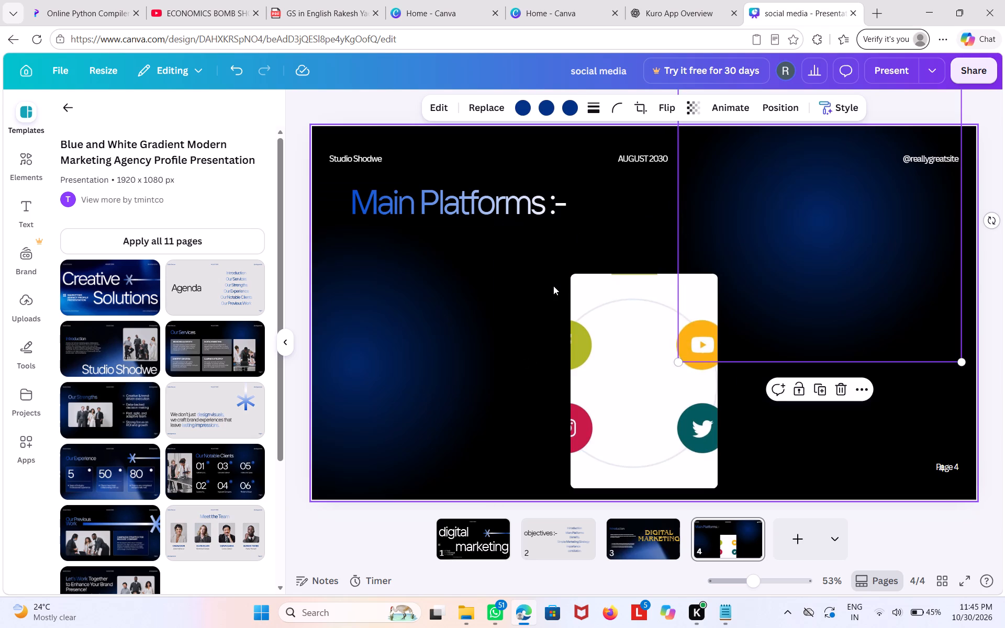
right_click(553, 286)
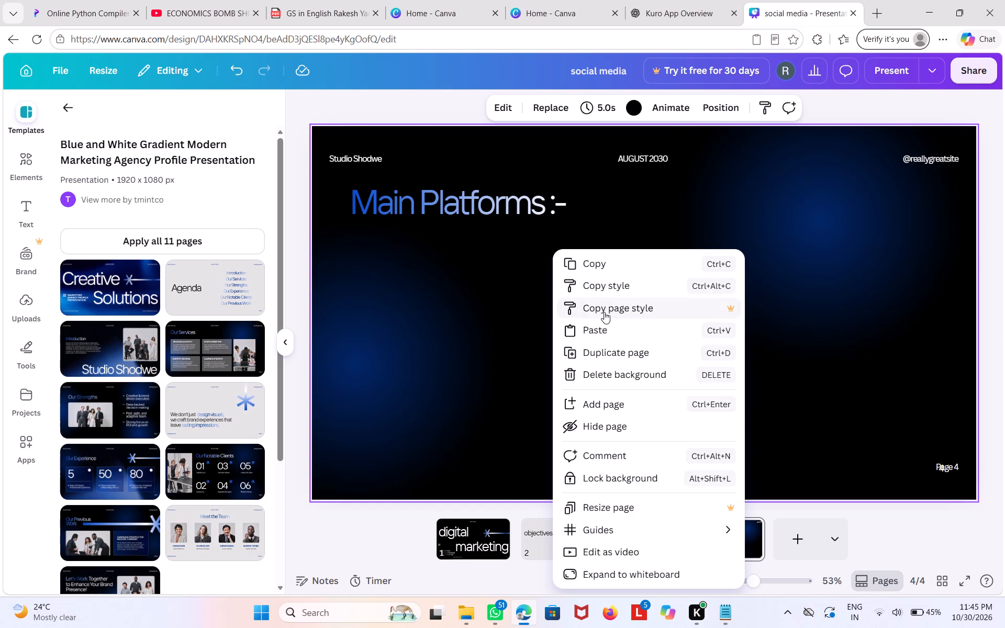
left_click(604, 325)
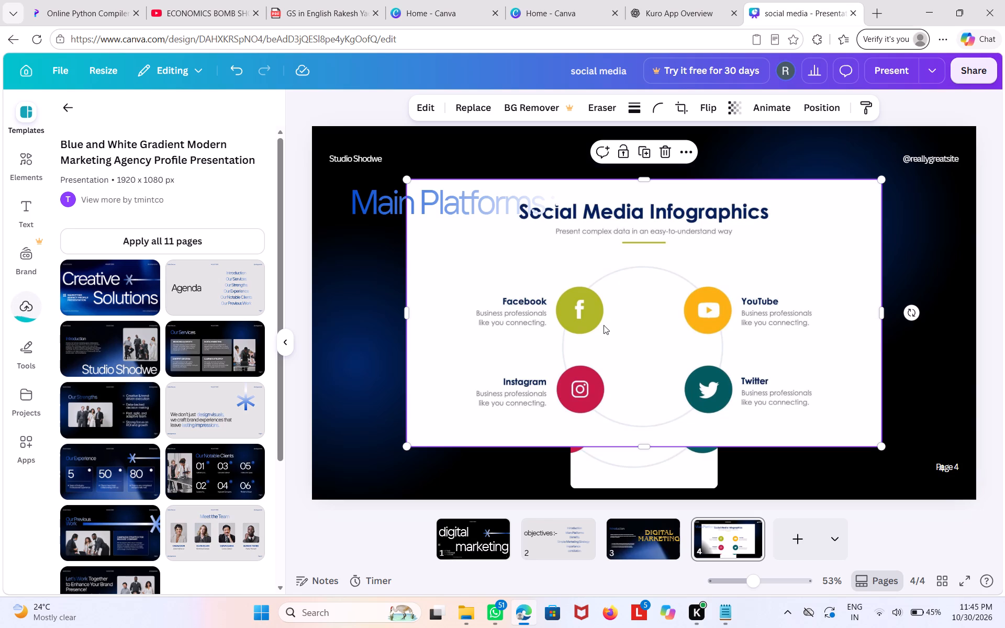
Delete the narrow framed icons picture behind the infographic, removing both its image and the empty frame.
left_click(630, 467)
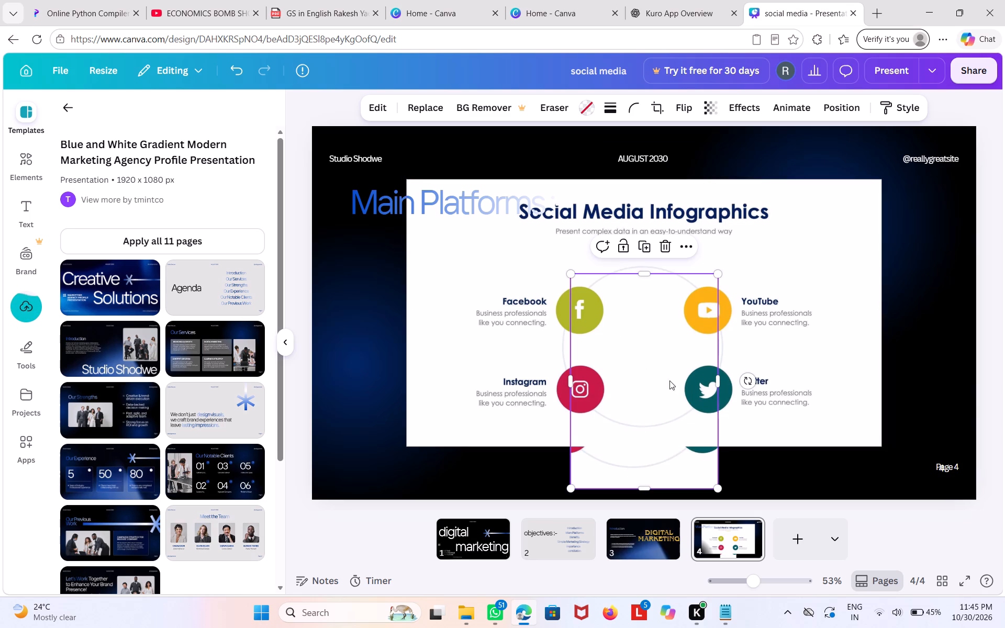
left_click(660, 244)
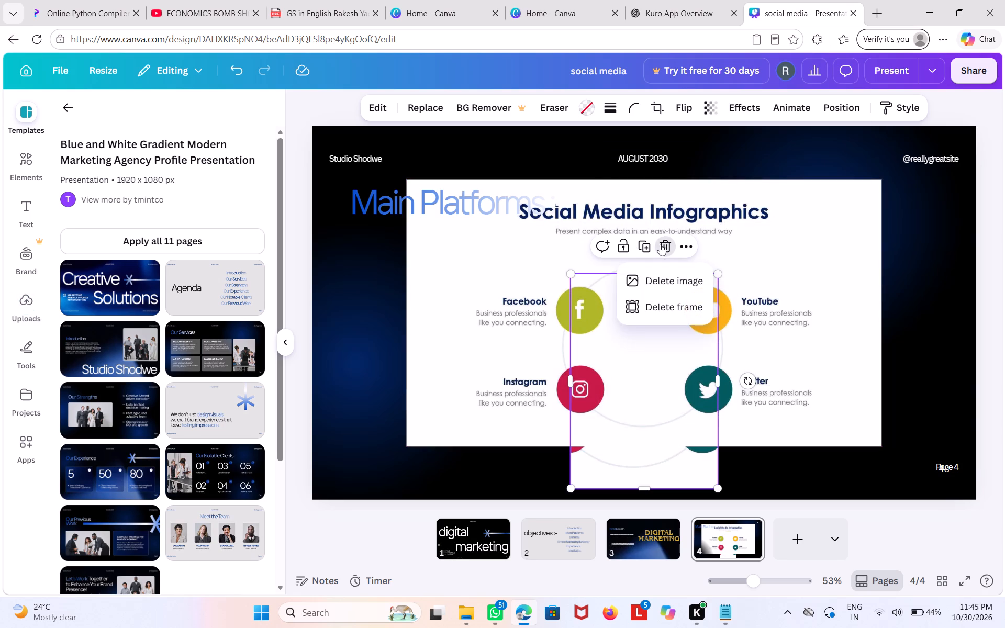
left_click(674, 285)
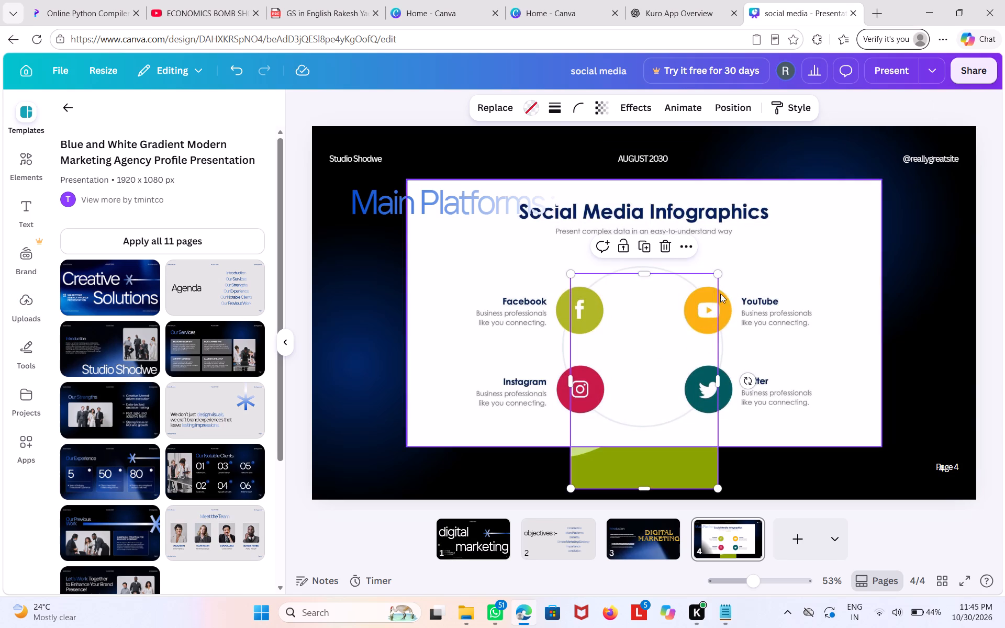
left_click(663, 239)
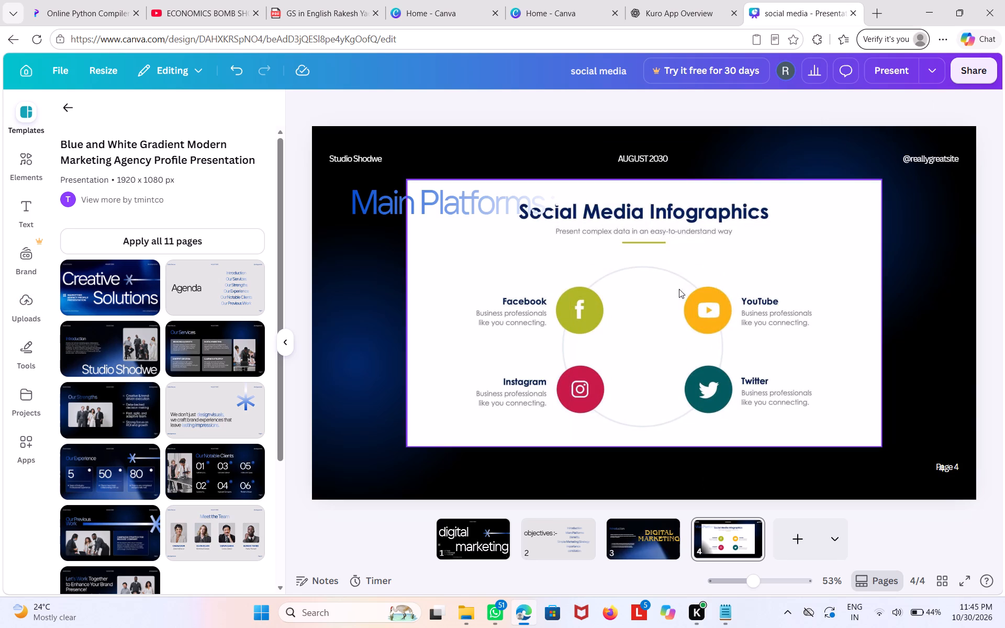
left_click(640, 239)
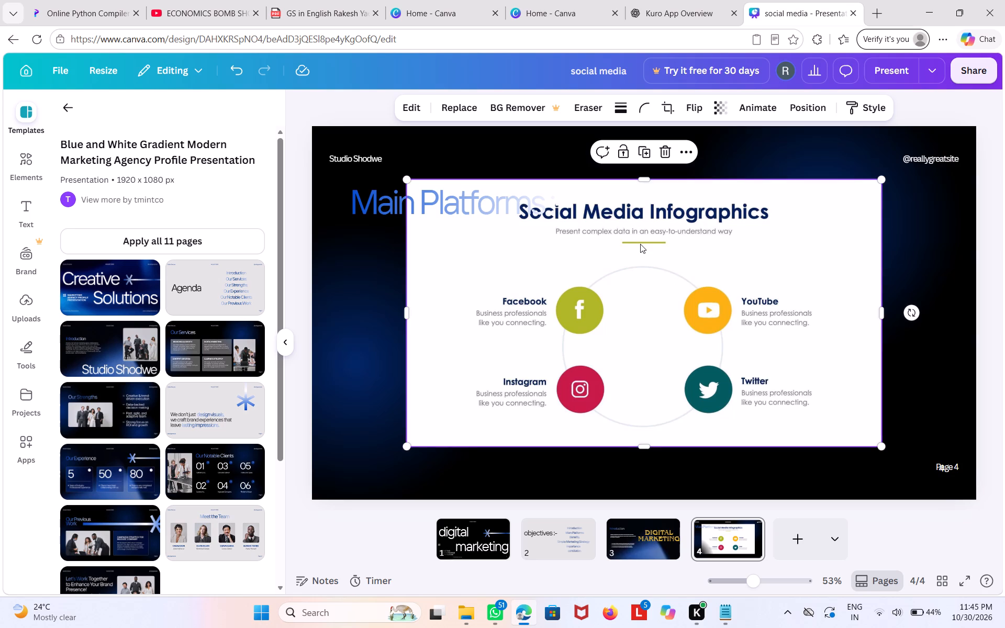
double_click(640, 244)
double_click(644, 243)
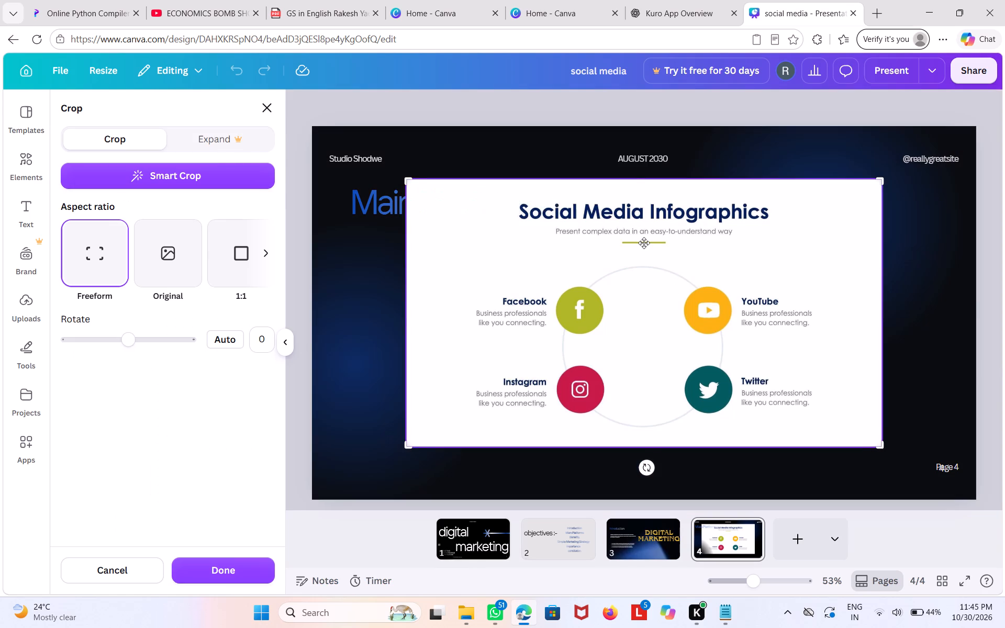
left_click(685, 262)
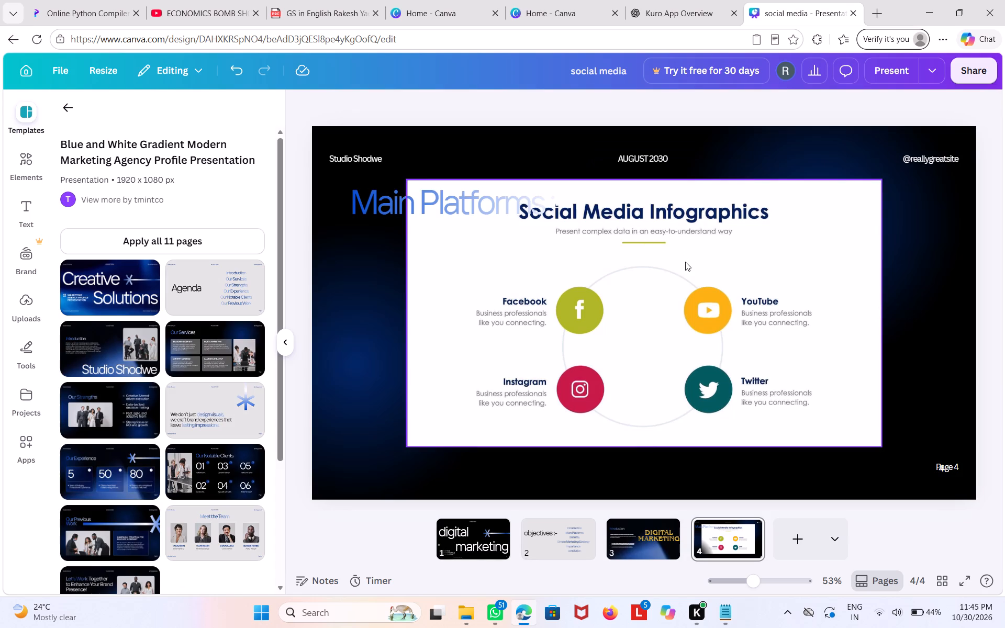
Move the "Social Media Infographics" image down so it sits below the "Main Platforms :-" title, within the page.
left_click_drag(732, 245, 769, 327)
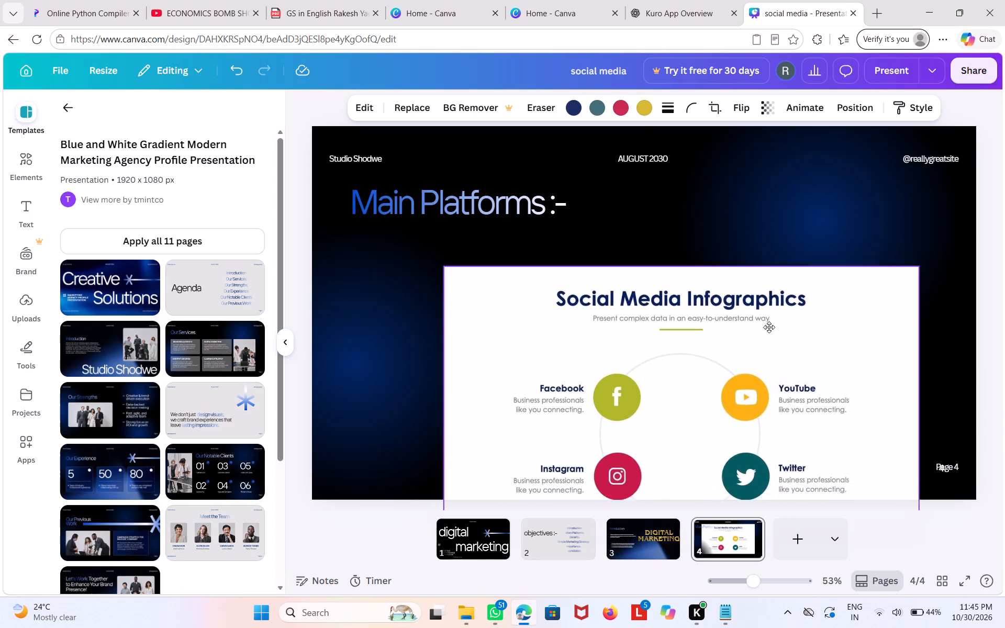
left_click_drag(769, 327, 770, 295)
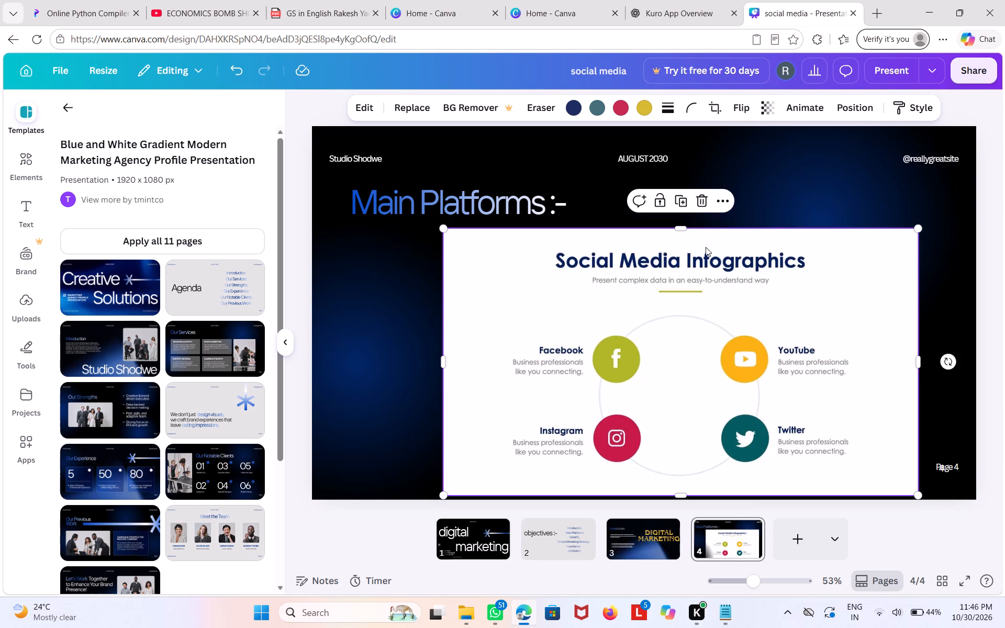
Crop the "Social Media Infographics" image slightly at its top and bottom edges, leaving space below the heading and above the slide's edge.
left_click_drag(686, 231, 686, 239)
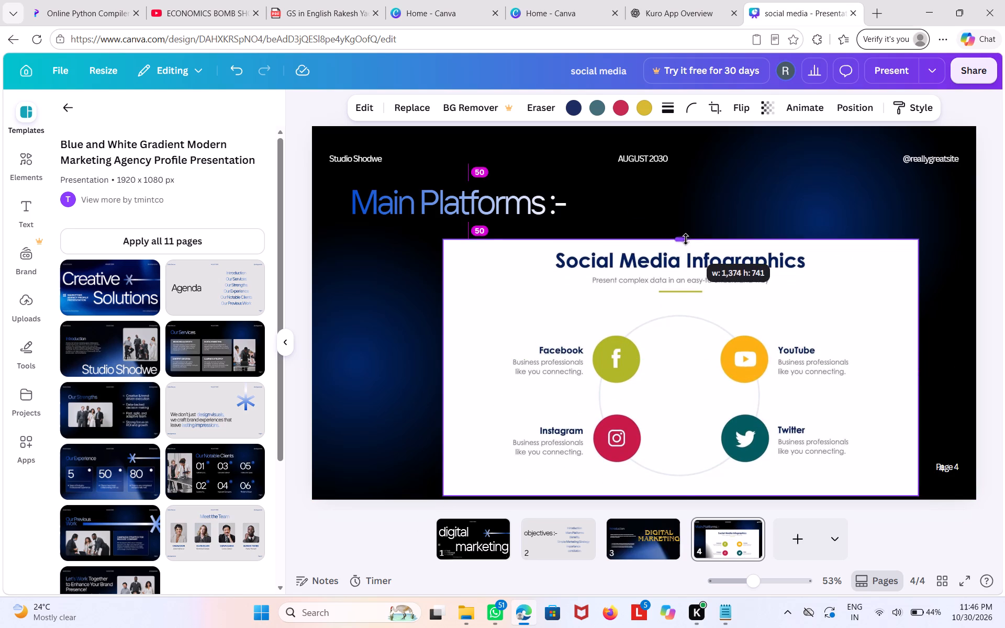
left_click_drag(686, 239, 686, 239)
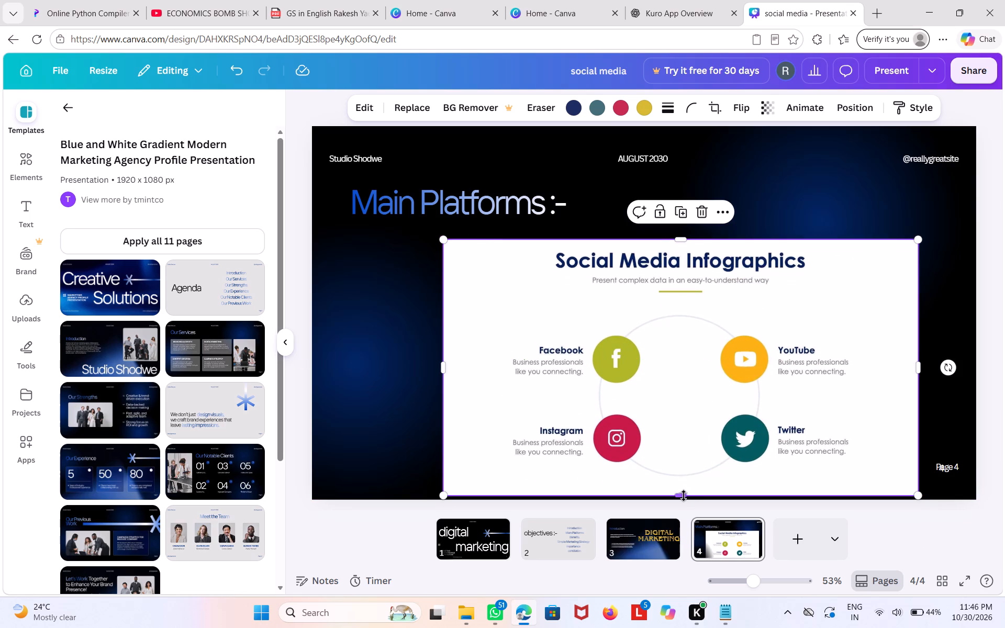
left_click_drag(683, 497, 682, 487)
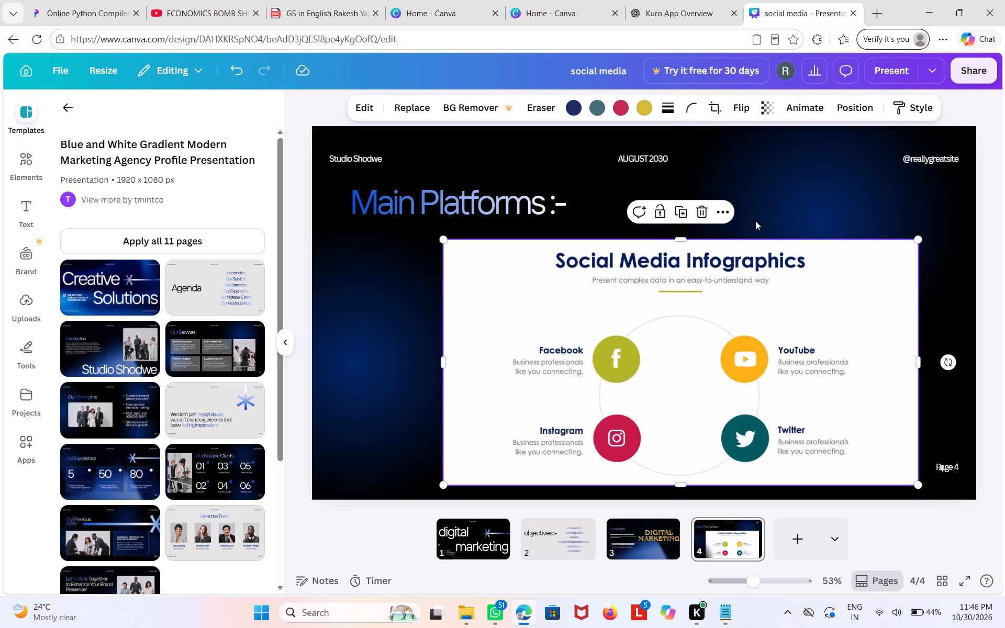
left_click(797, 190)
left_click(376, 350)
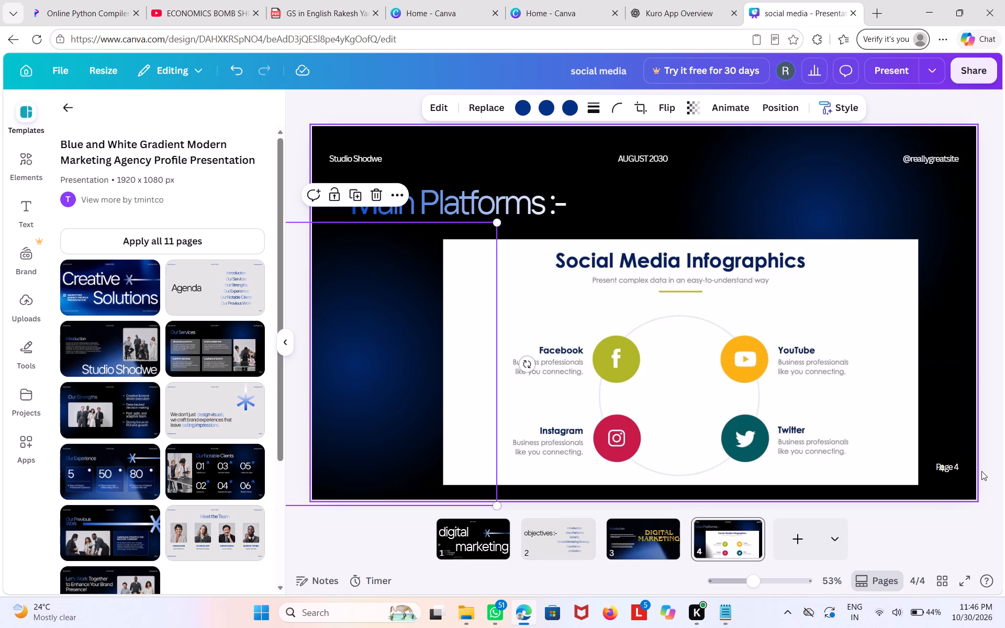
Move the "Page 4" label away from the page number to the slide's lower-left corner.
left_click(946, 469)
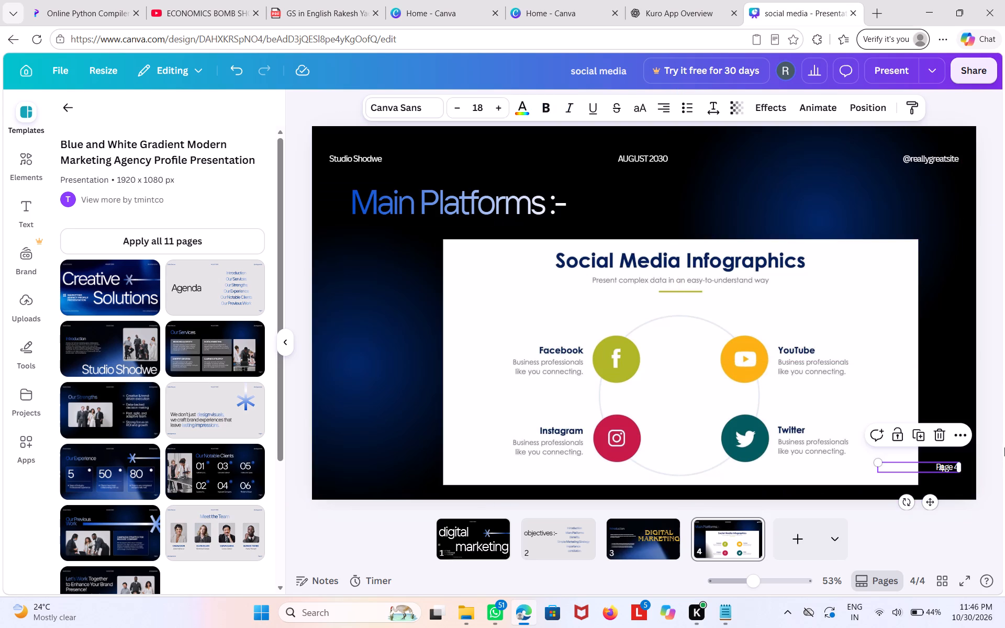
left_click_drag(938, 460, 384, 478)
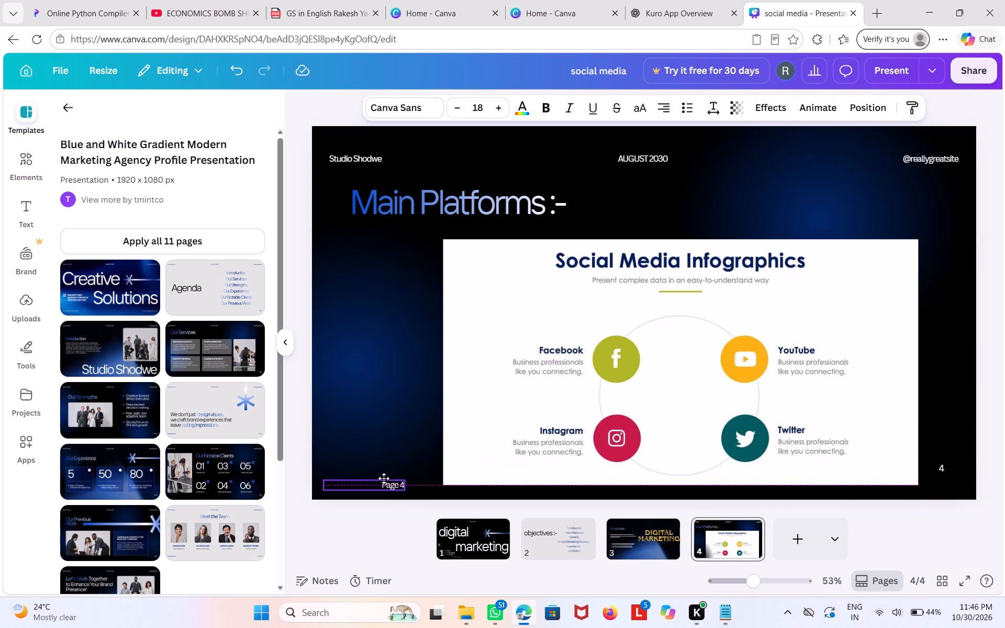
Shift the "Page 4" label along the slide's bottom edge until it lines up beneath the start of the "Main Platforms" heading.
left_click_drag(384, 478, 353, 478)
left_click(353, 478)
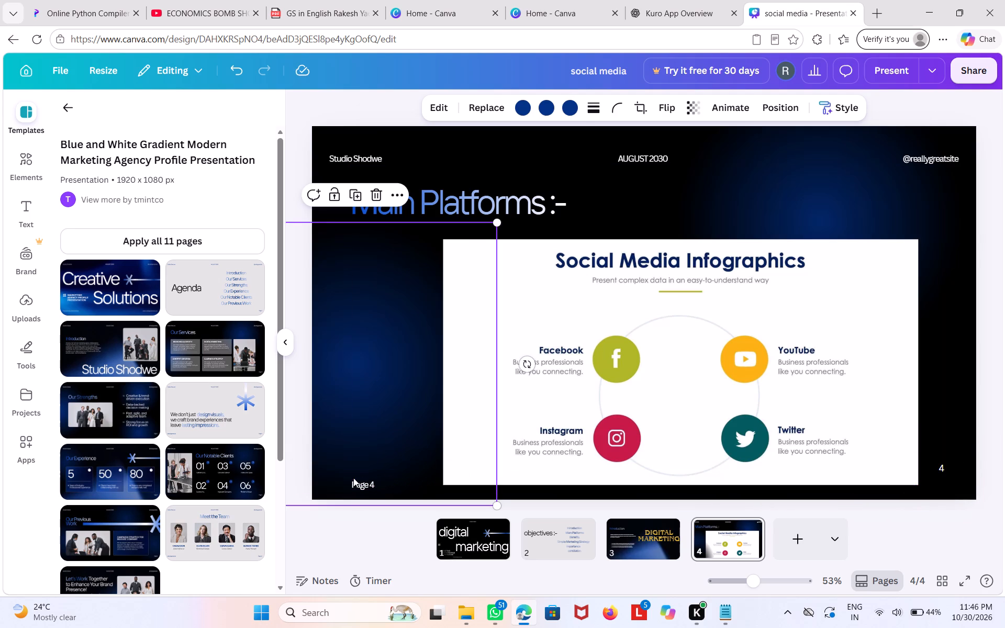
left_click(412, 396)
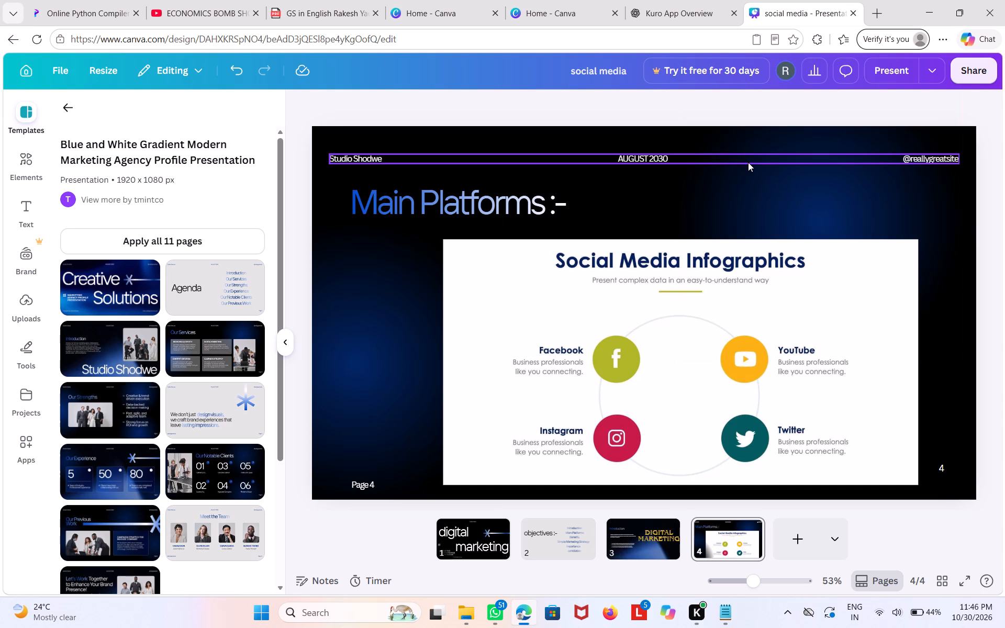
key("BackSpace")
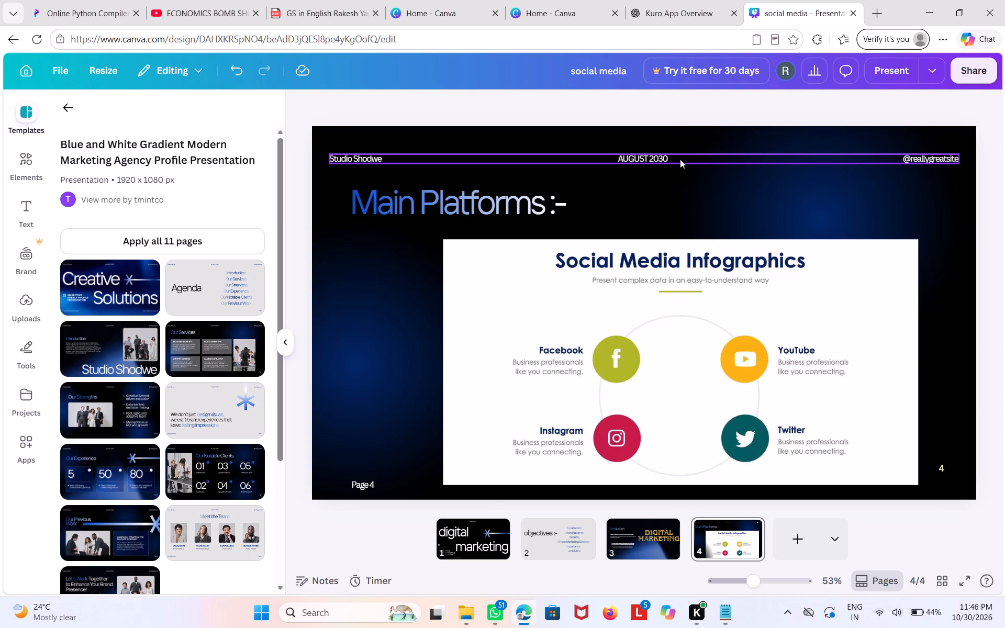
double_click(680, 159)
key("BackSpace")
double_click(373, 157)
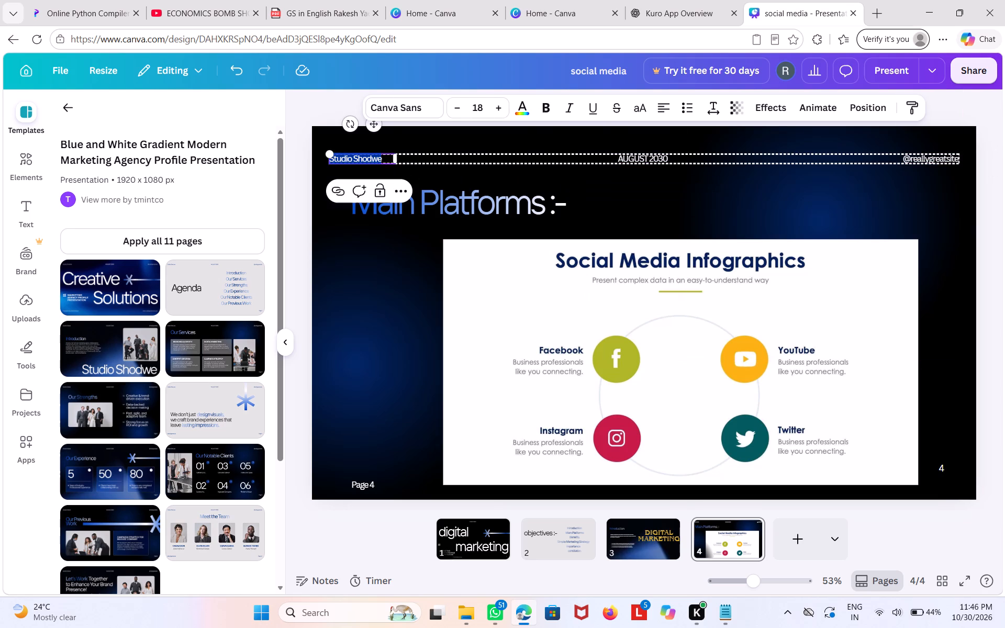
key("BackSpace")
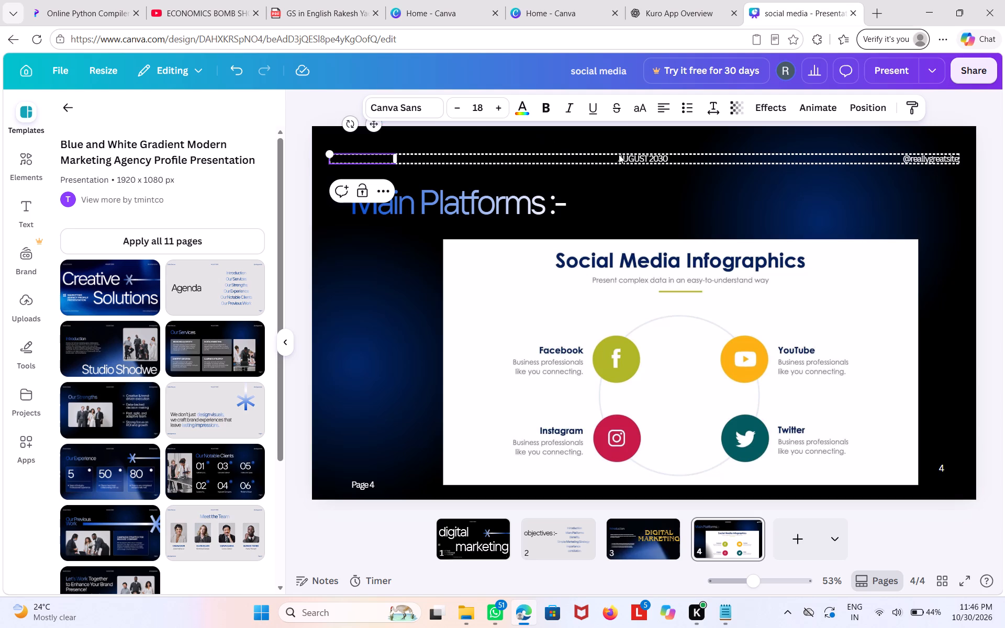
left_click(621, 162)
key("BackSpace")
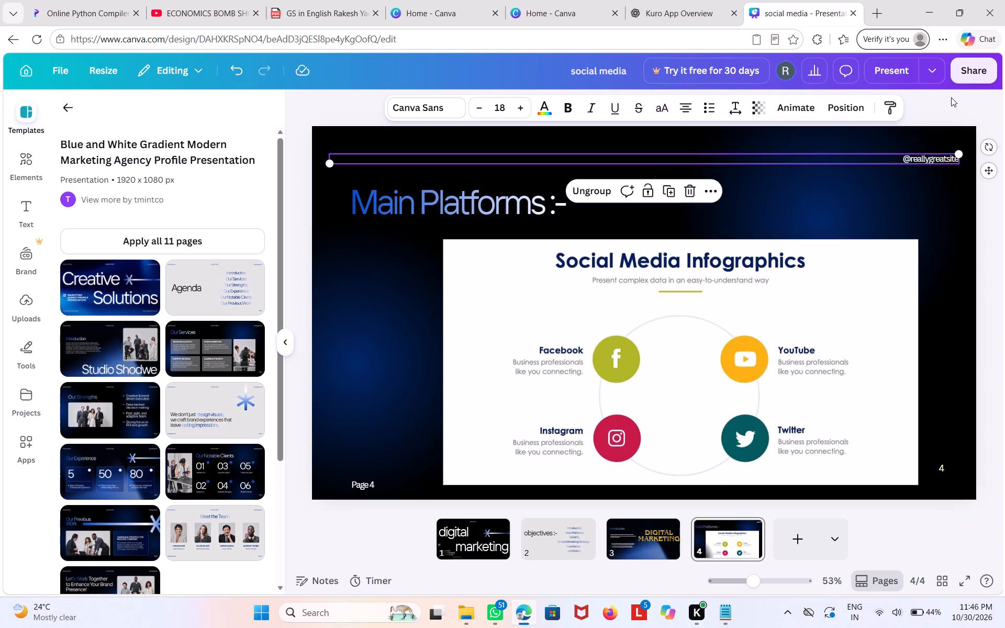
double_click(941, 153)
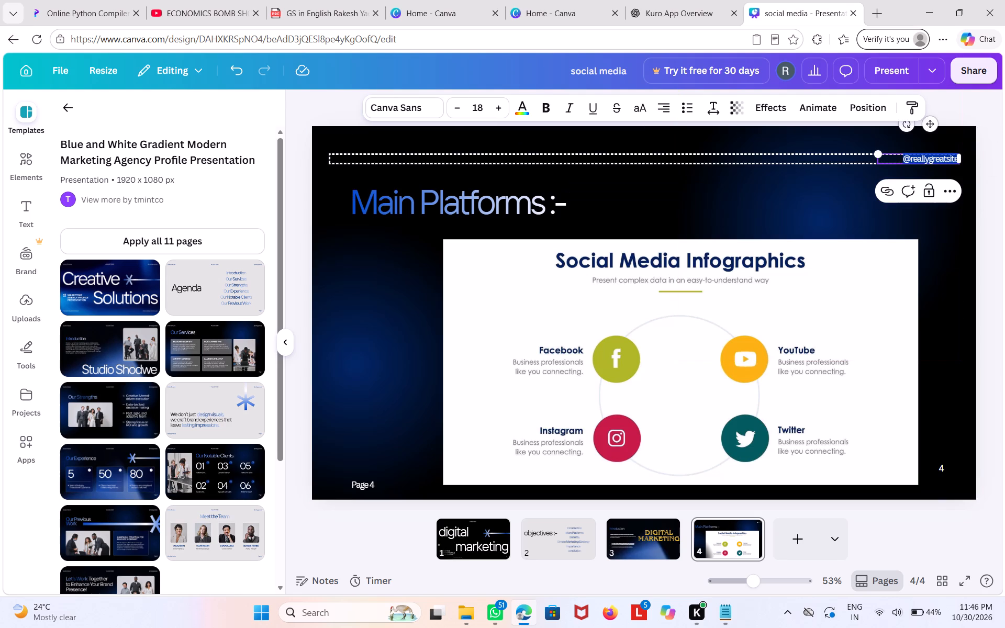
key("BackSpace")
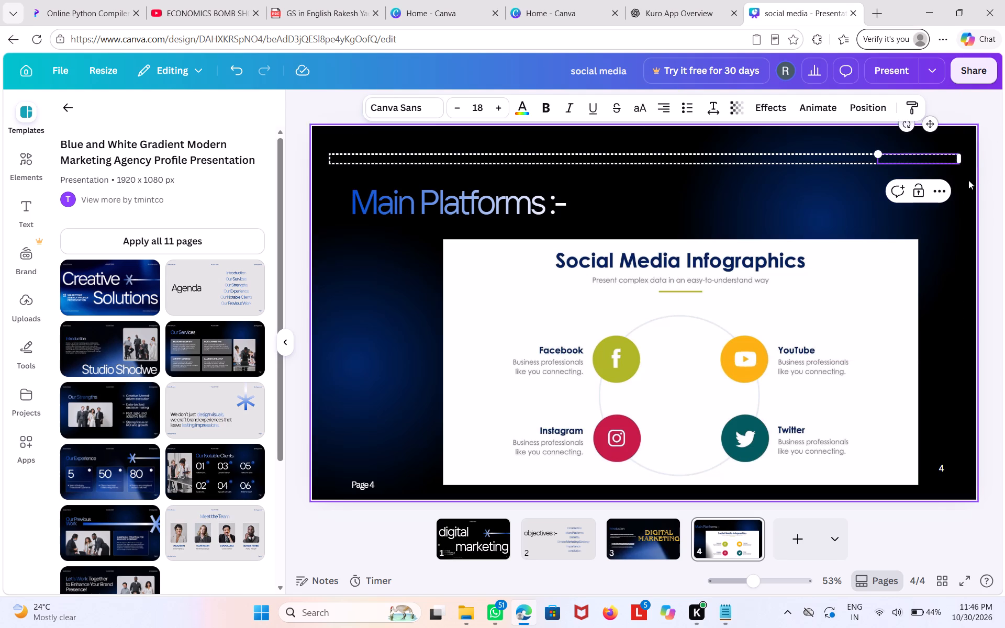
left_click(946, 183)
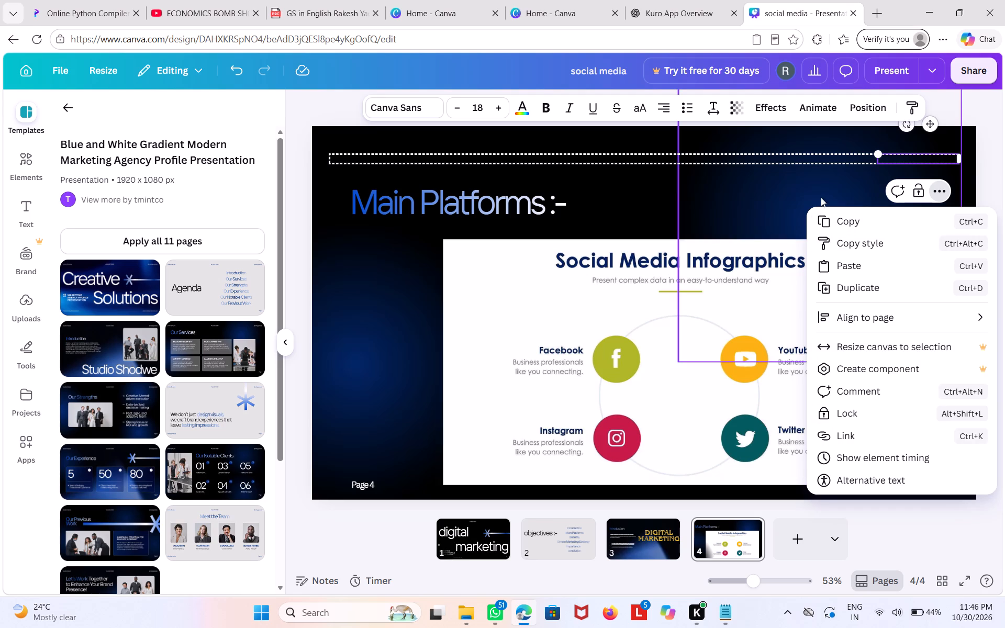
left_click(810, 180)
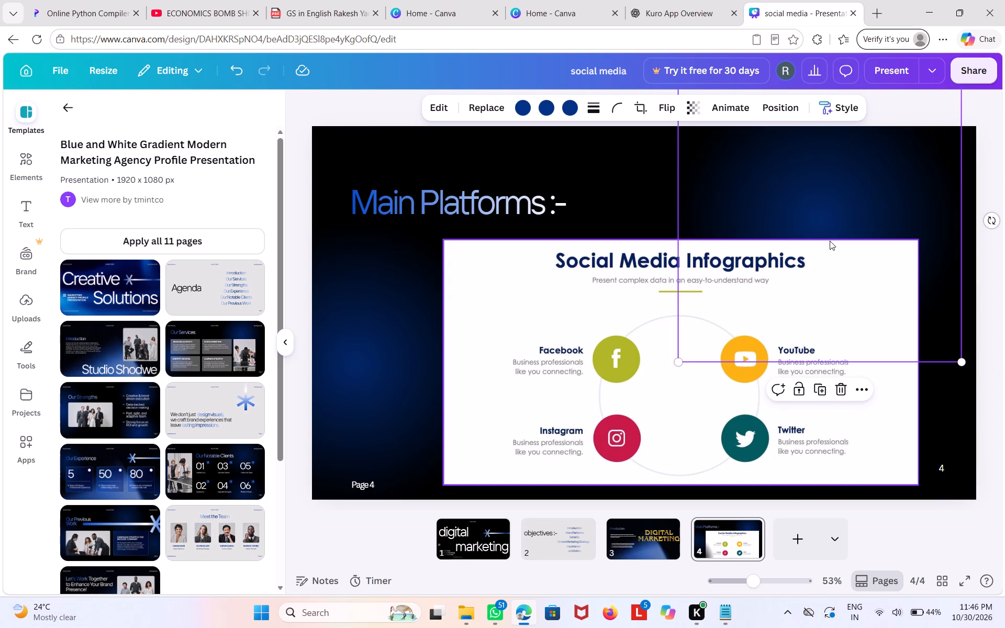
Add a fifth page and apply the template's "Our Strengths" layout to it.
left_click(804, 528)
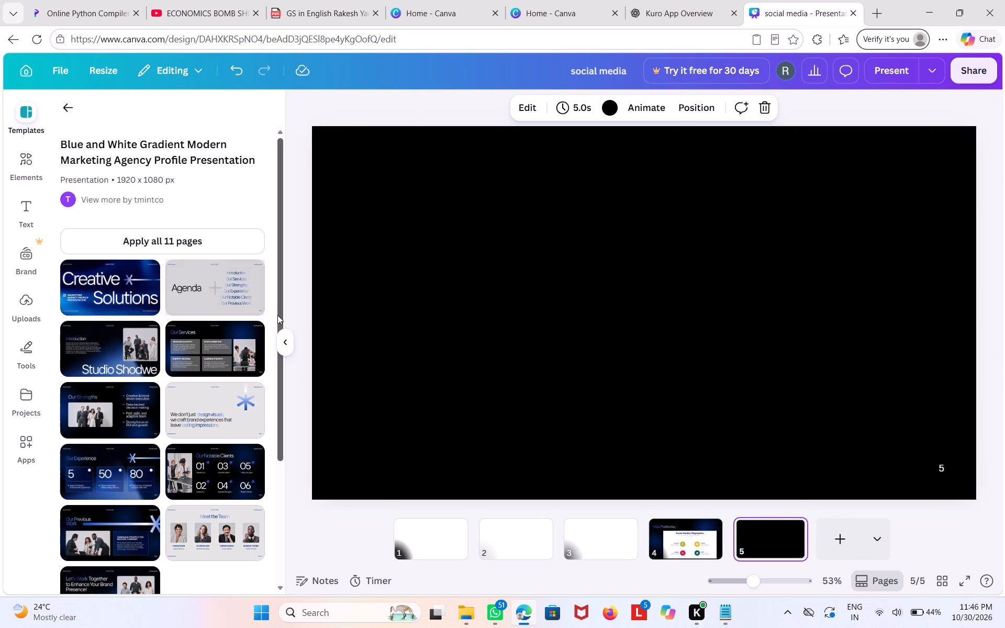
left_click(117, 390)
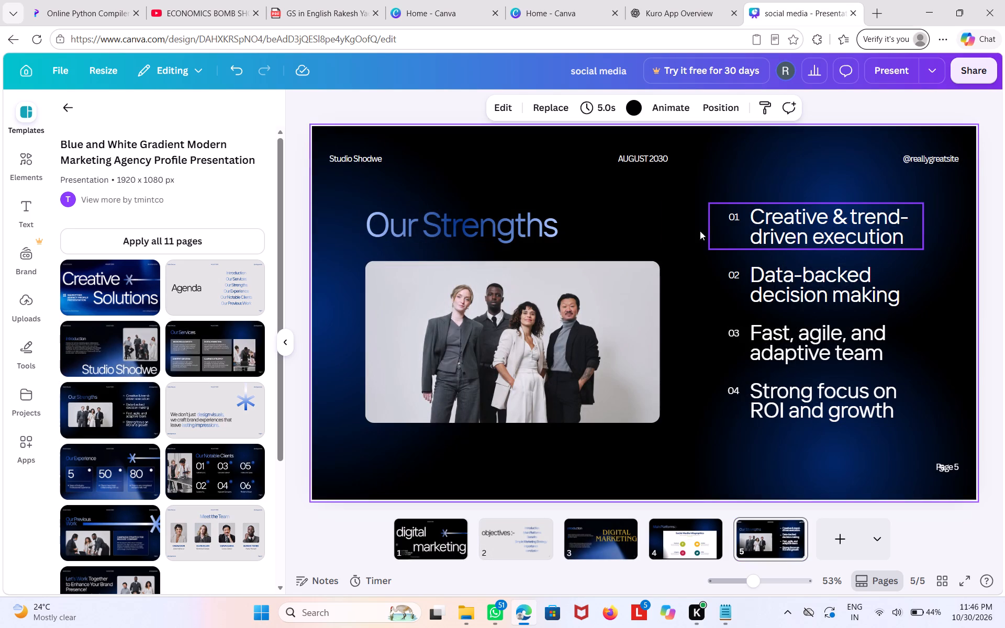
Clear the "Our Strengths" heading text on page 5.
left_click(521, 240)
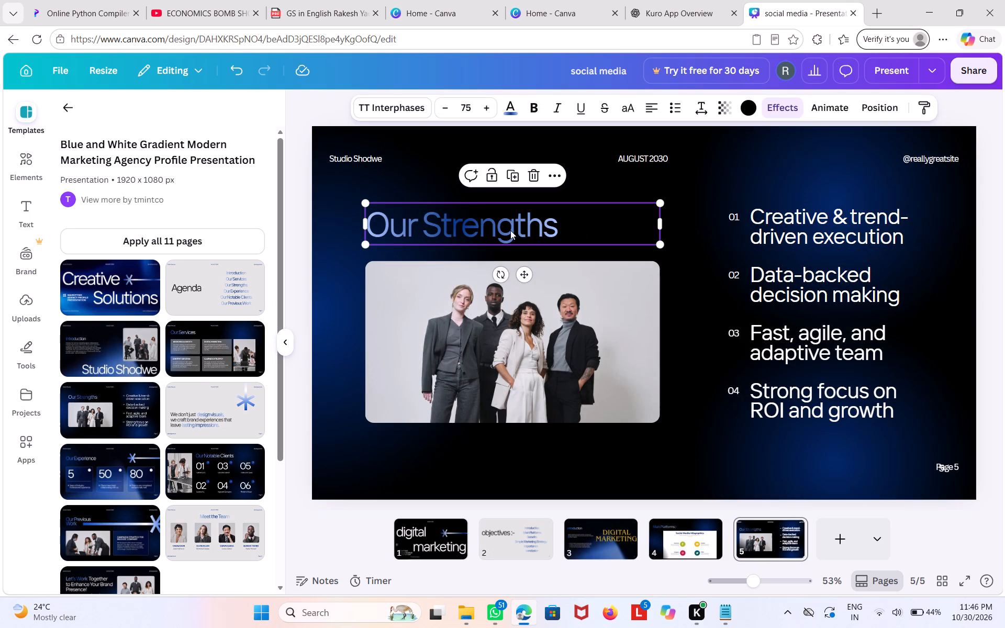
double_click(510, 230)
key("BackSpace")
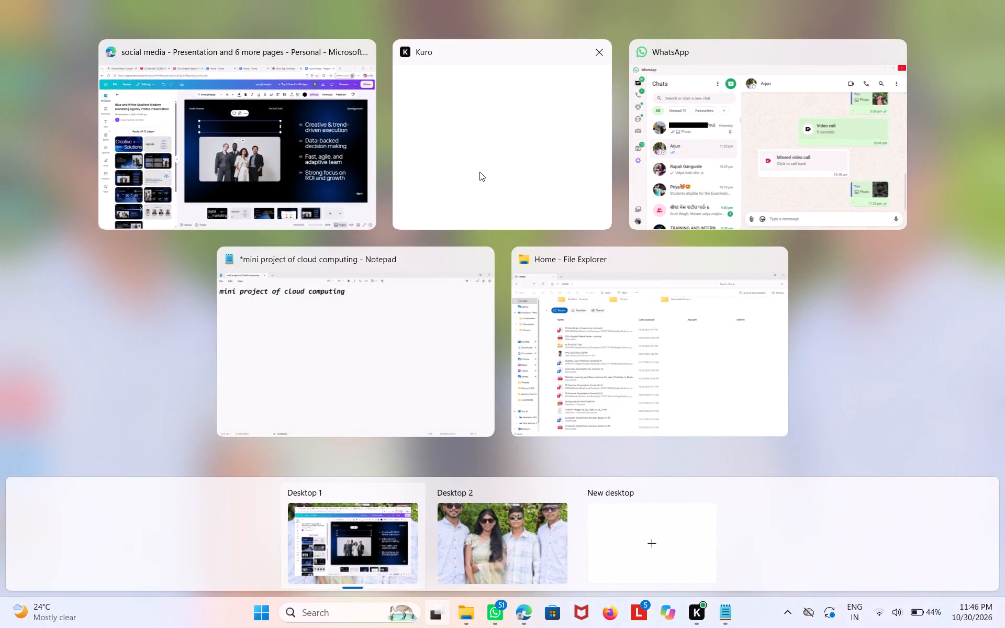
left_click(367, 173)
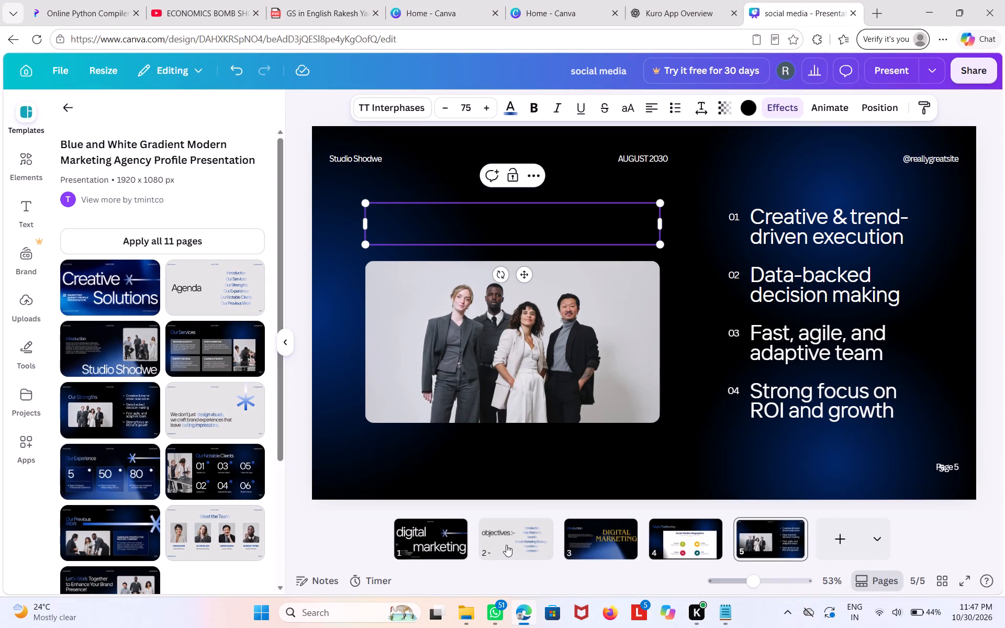
Copy the word "Benefits" from the objectives list on page 2 and return to page 5.
left_click(506, 545)
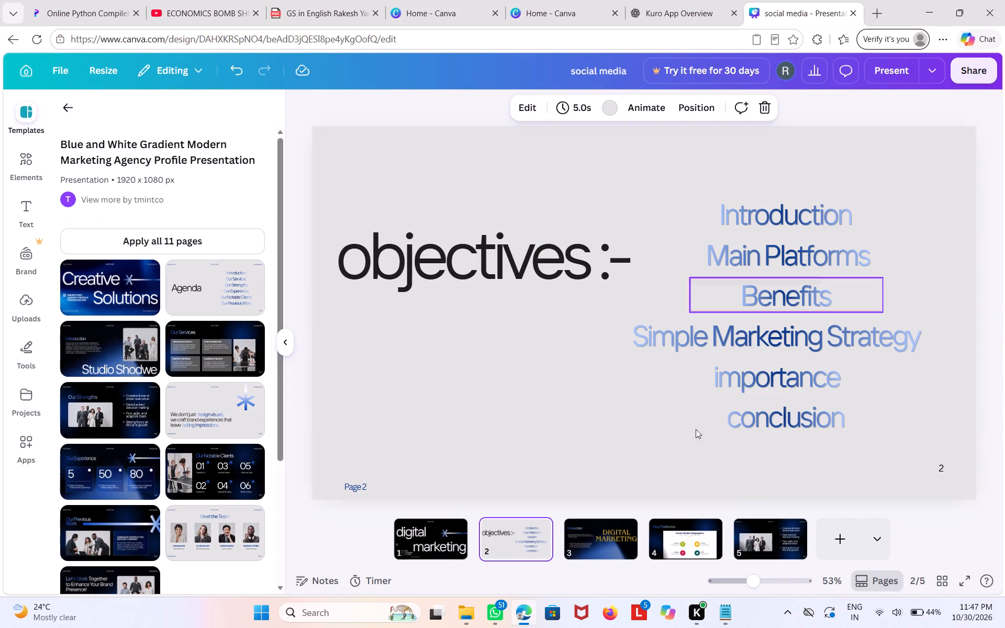
left_click(702, 519)
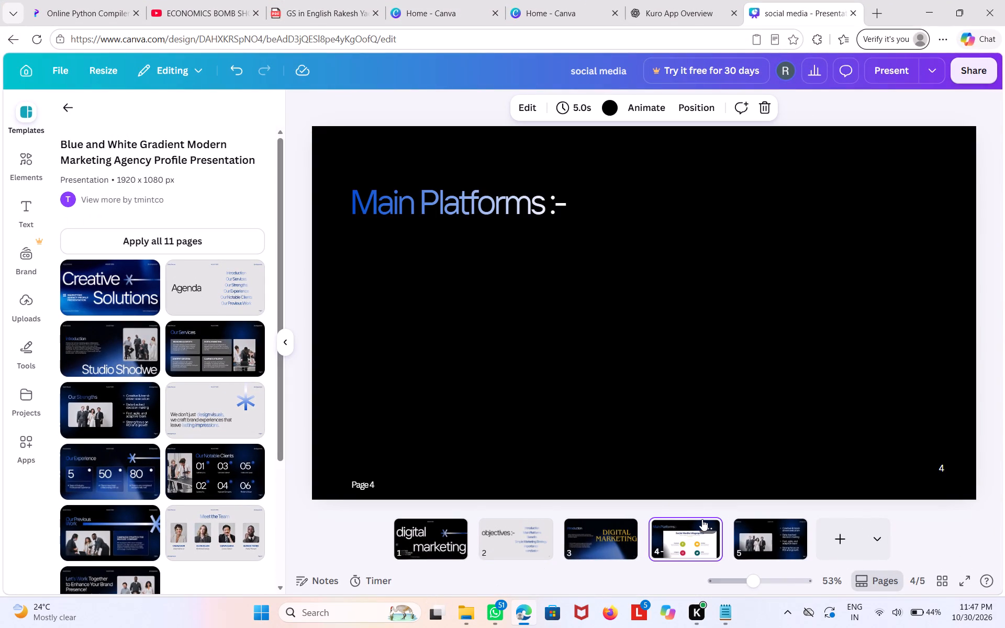
left_click(531, 549)
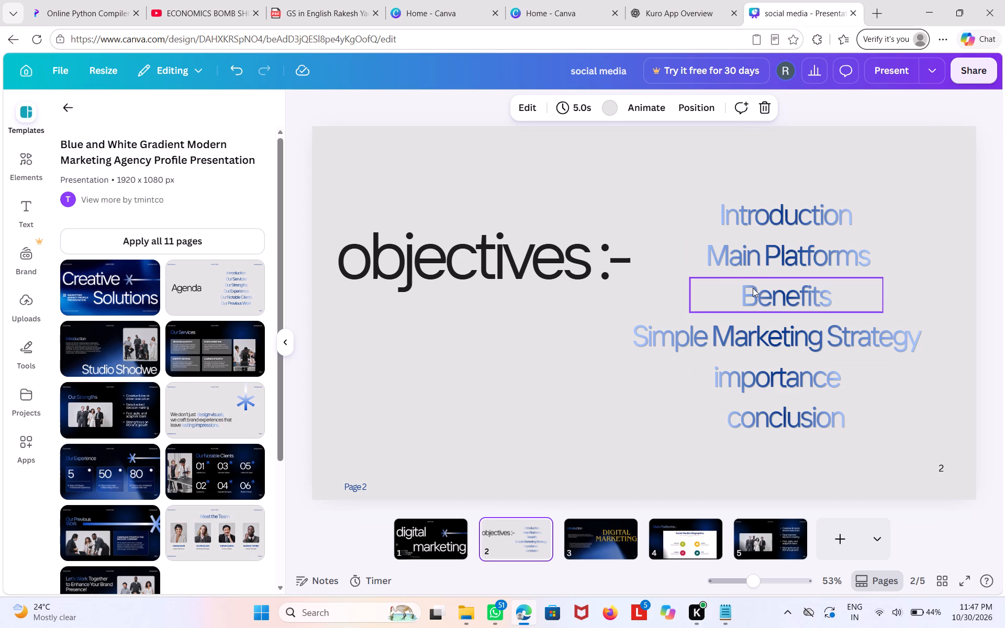
double_click(753, 288)
triple_click(742, 294)
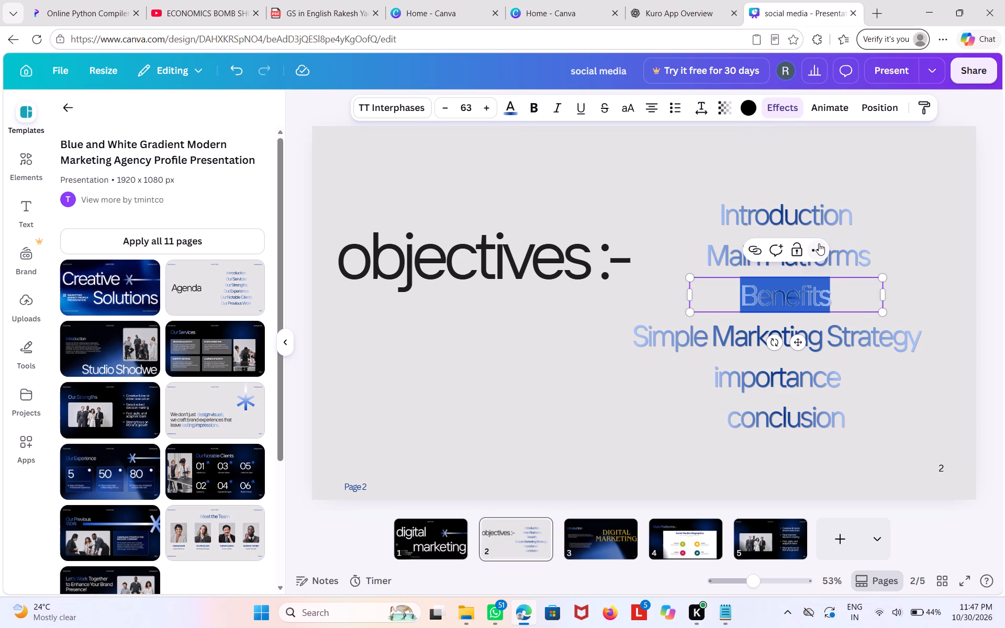
key("ctrl+c")
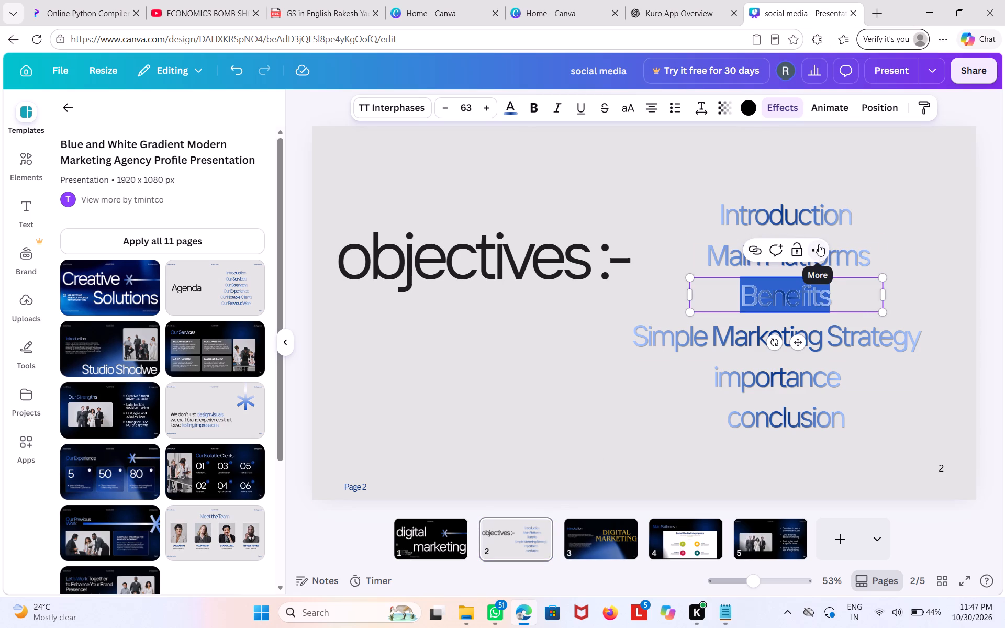
left_click(853, 161)
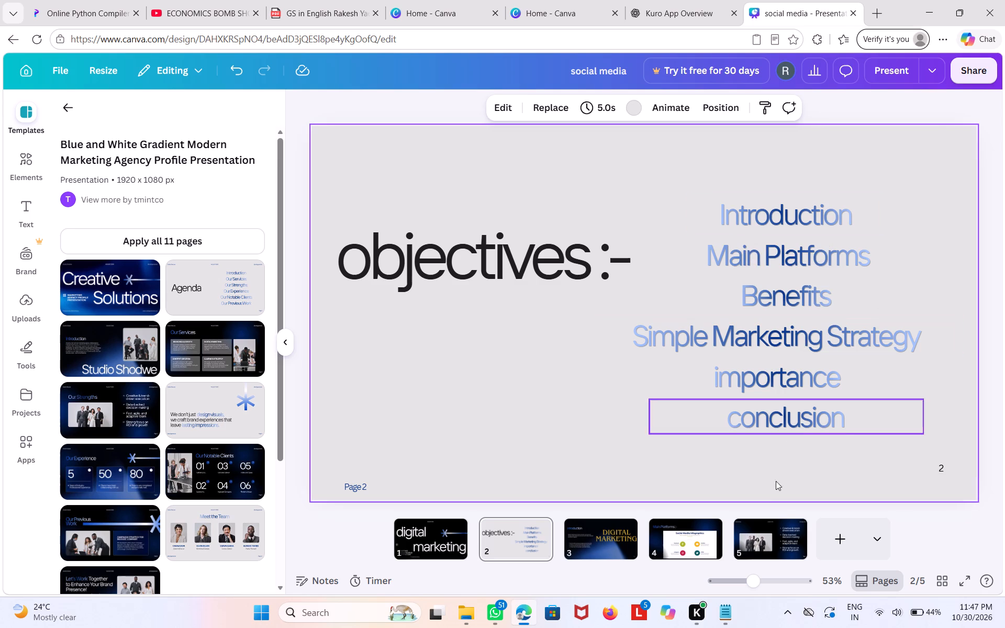
left_click(765, 538)
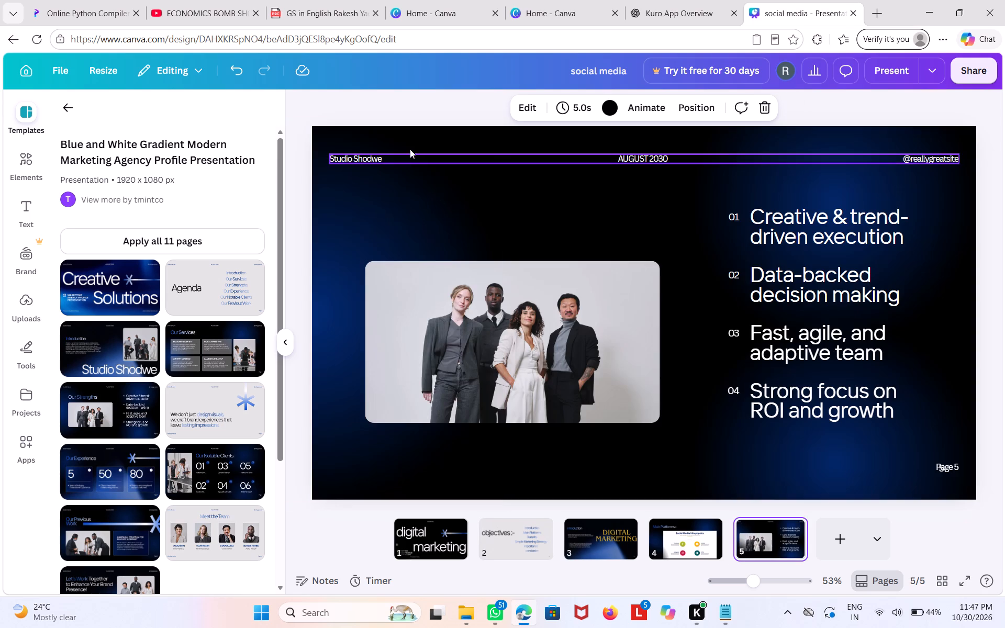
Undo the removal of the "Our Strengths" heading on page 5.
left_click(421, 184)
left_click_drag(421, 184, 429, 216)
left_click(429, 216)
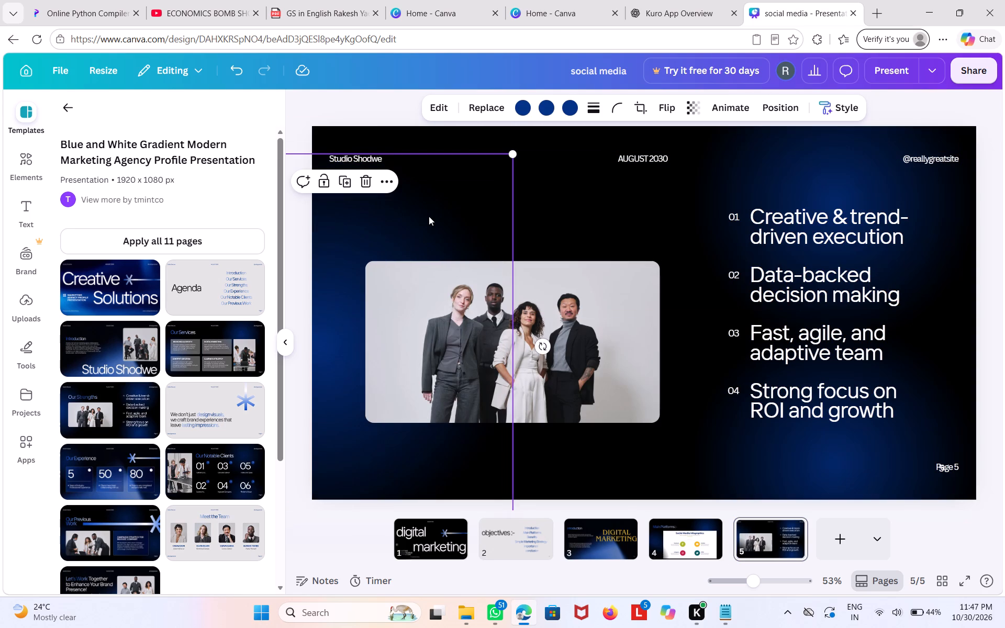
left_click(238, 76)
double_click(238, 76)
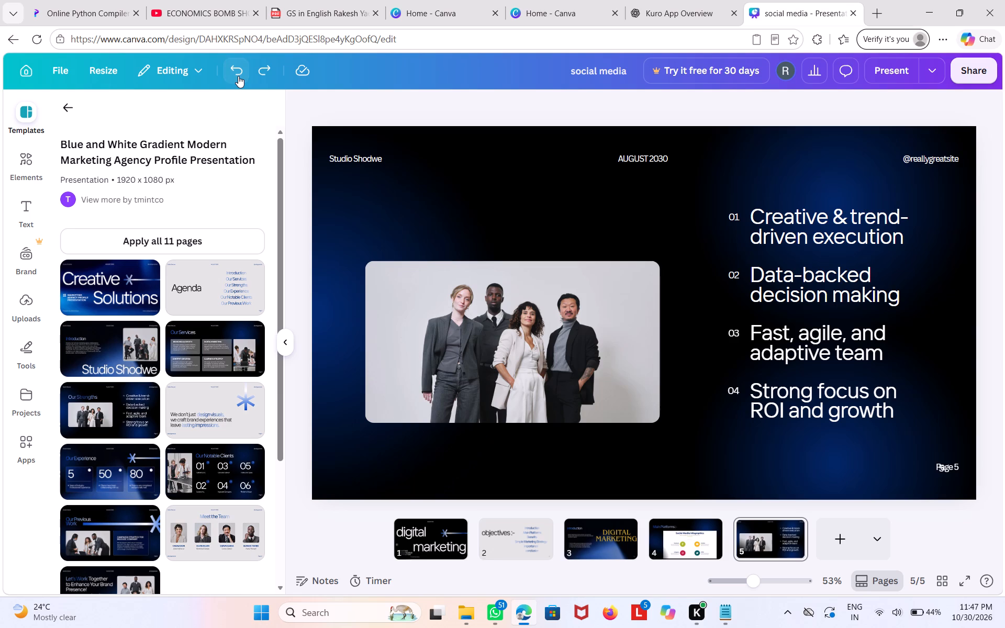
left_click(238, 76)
Replace the "Our Strengths" heading on page 5 with the copied word "Benefits".
double_click(411, 219)
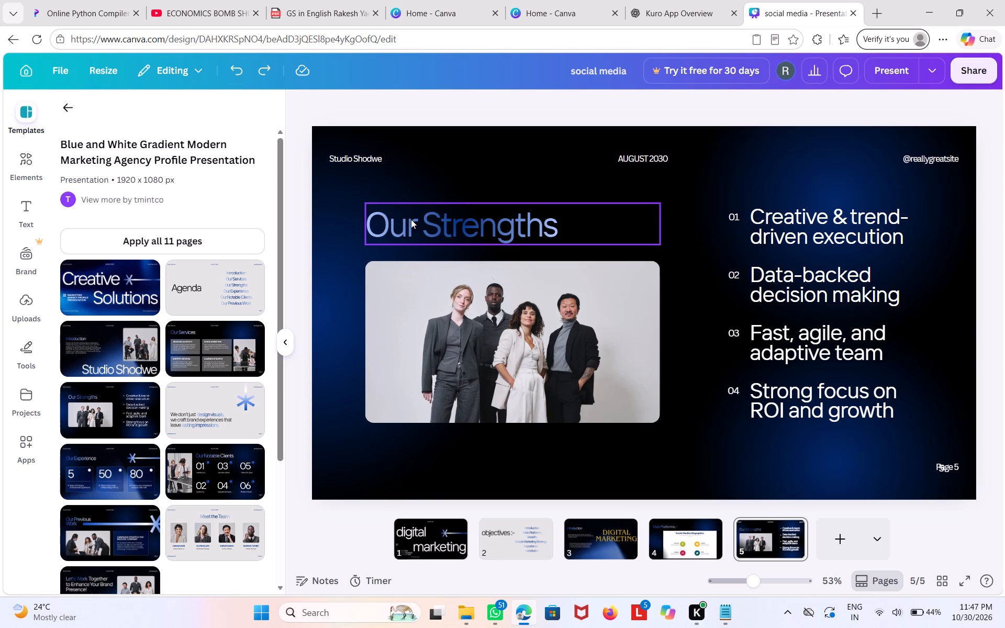
key("BackSpace")
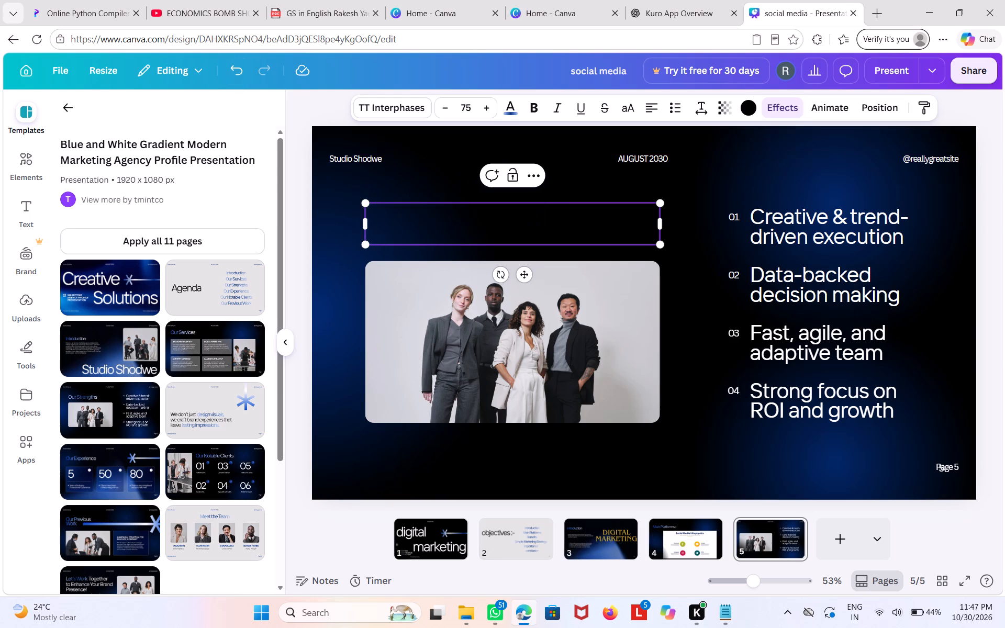
key("ctrl+v")
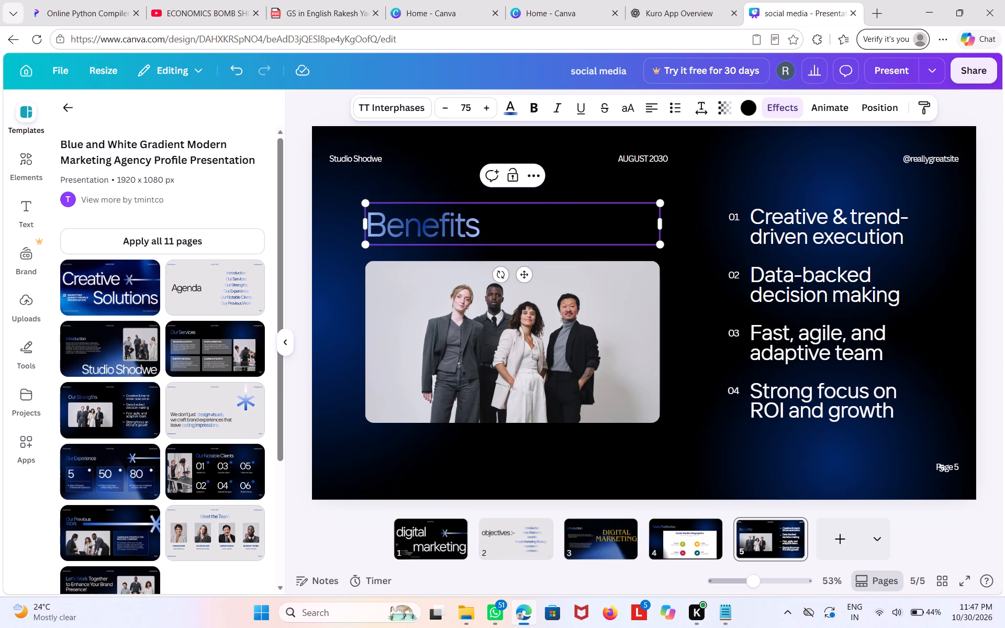
Make the "Benefits" heading on page 5 bold.
double_click(462, 221)
left_click(485, 228)
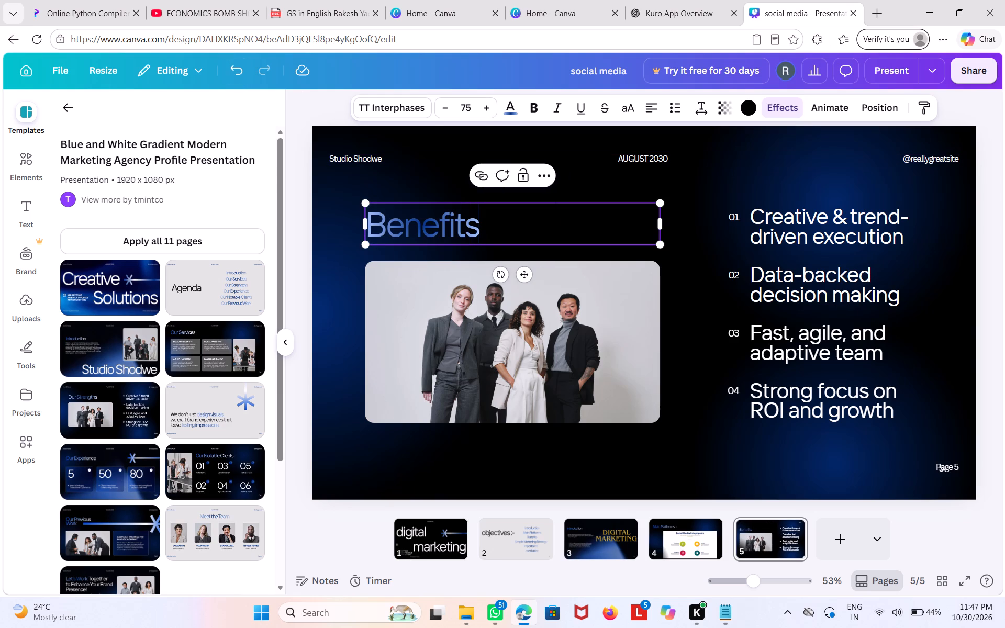
scroll(485, 228, "down", 1)
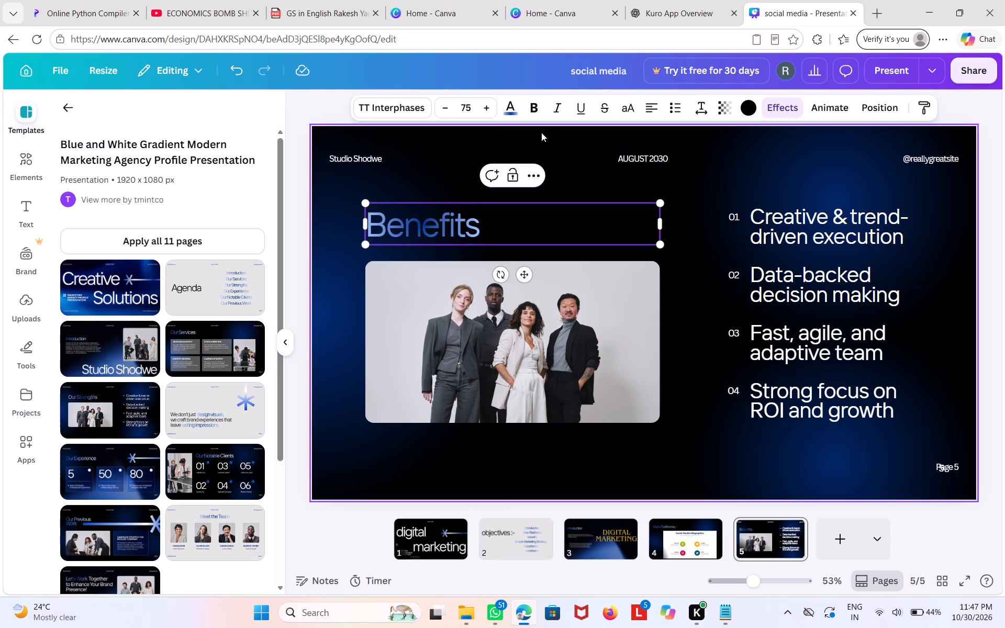
left_click(533, 107)
left_click(533, 107)
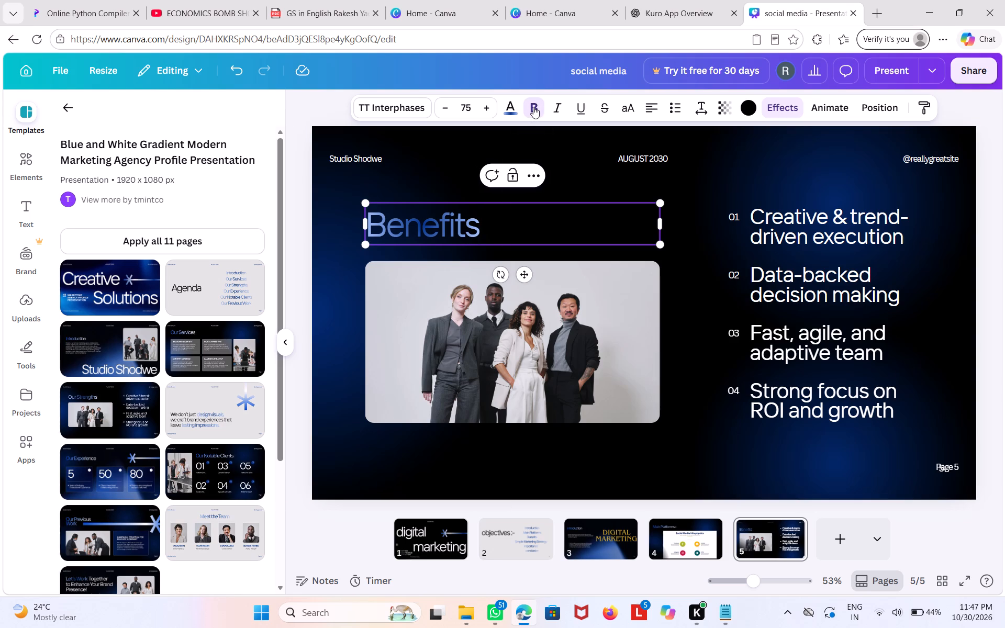
double_click(434, 221)
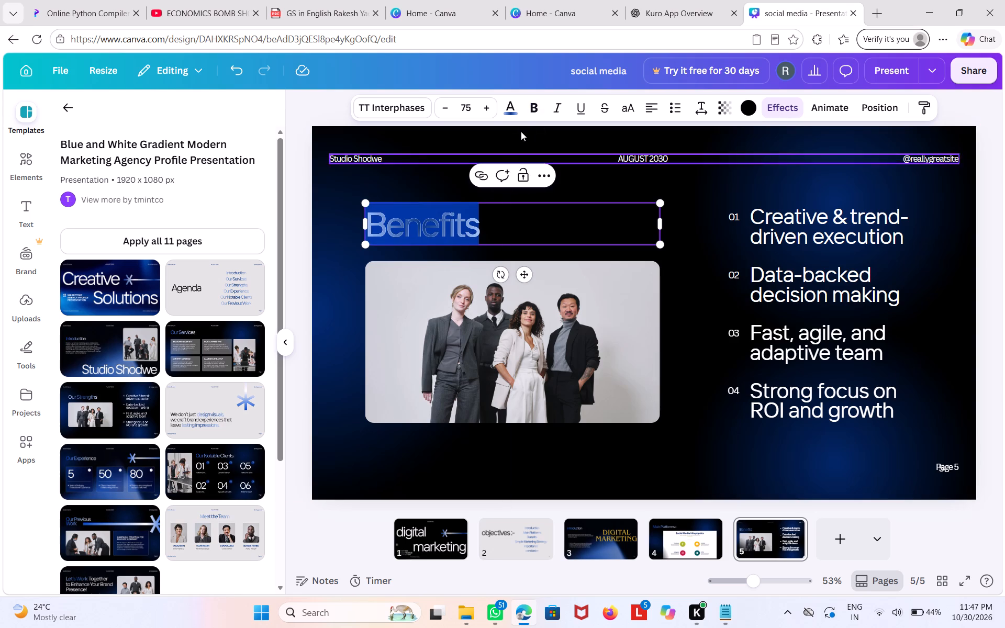
left_click(533, 110)
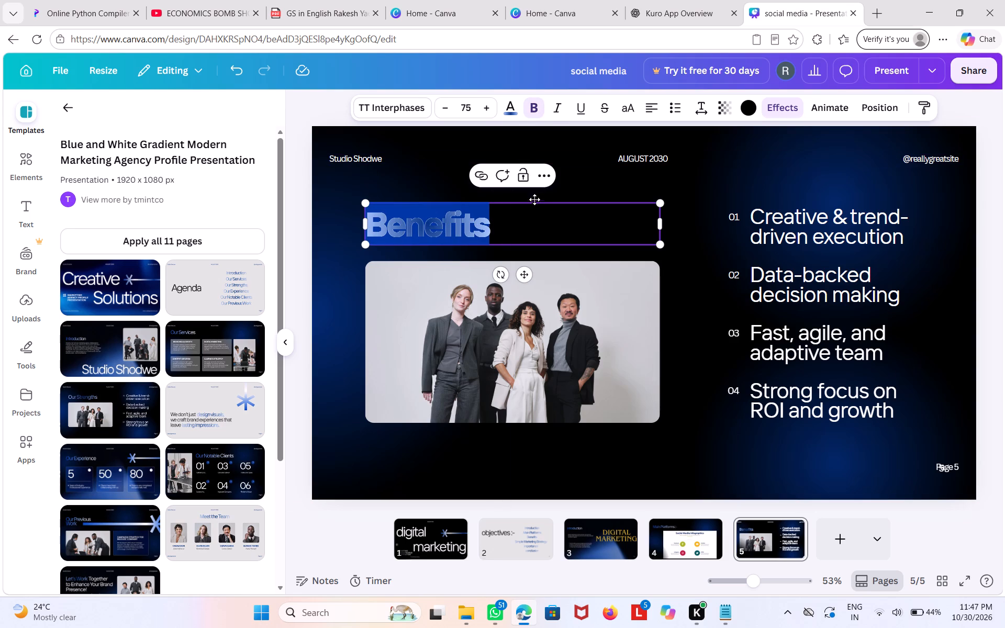
left_click(534, 218)
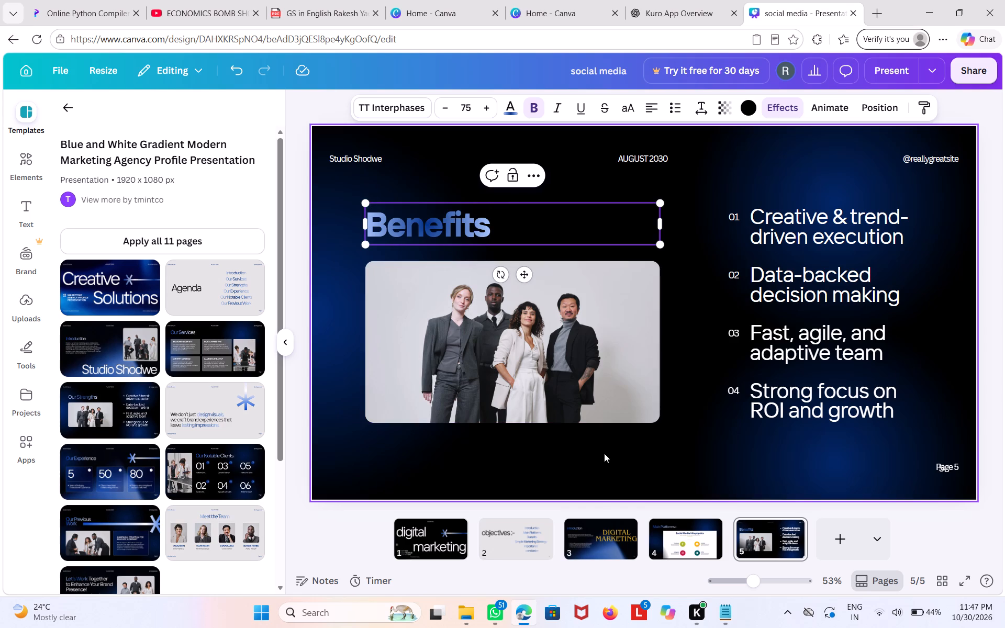
Make the "Introduction" heading on page 3 bold.
left_click(600, 529)
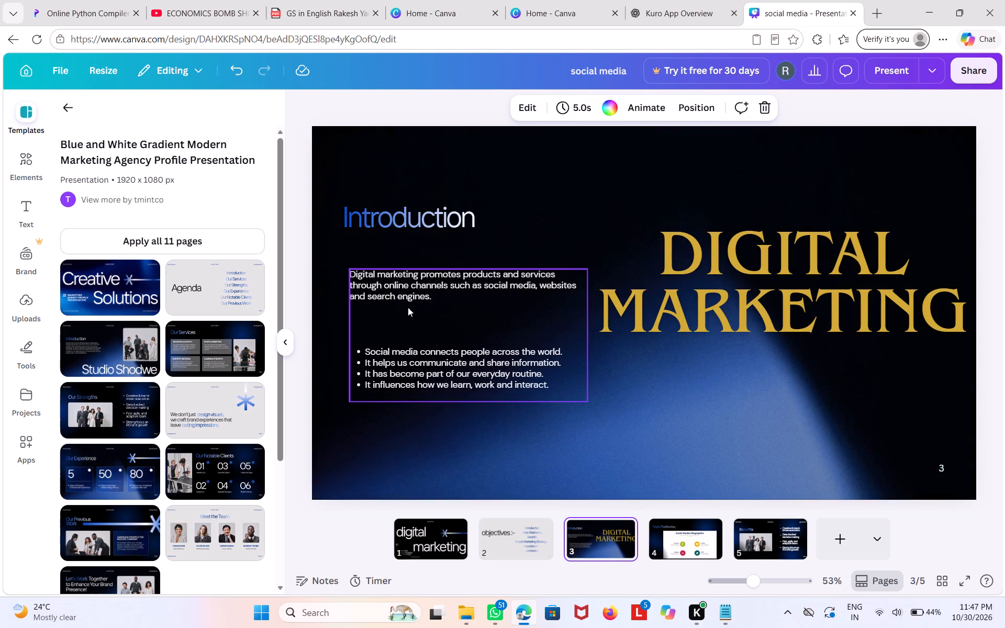
double_click(375, 228)
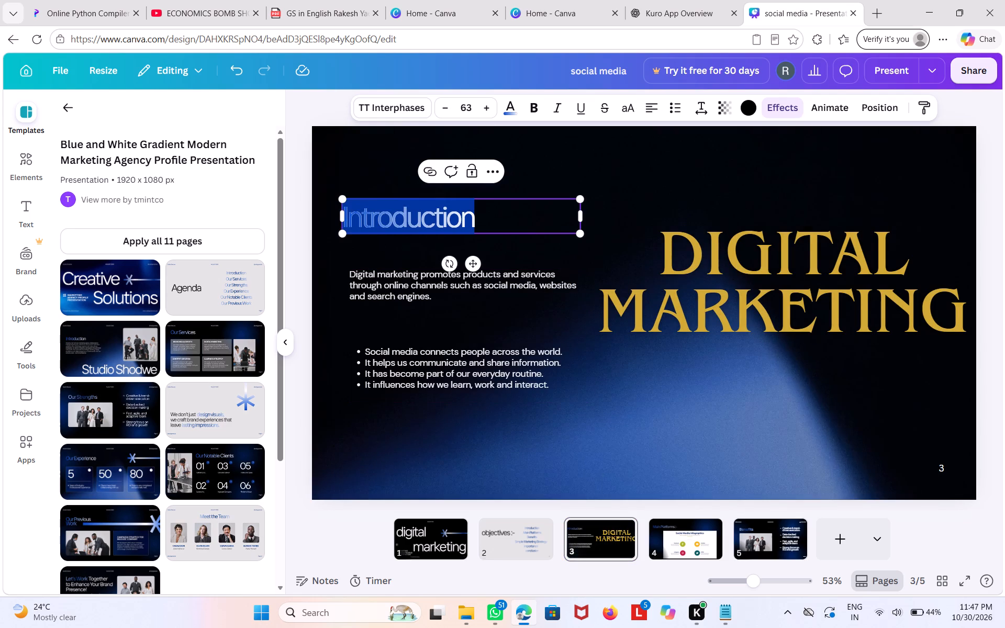
left_click(536, 104)
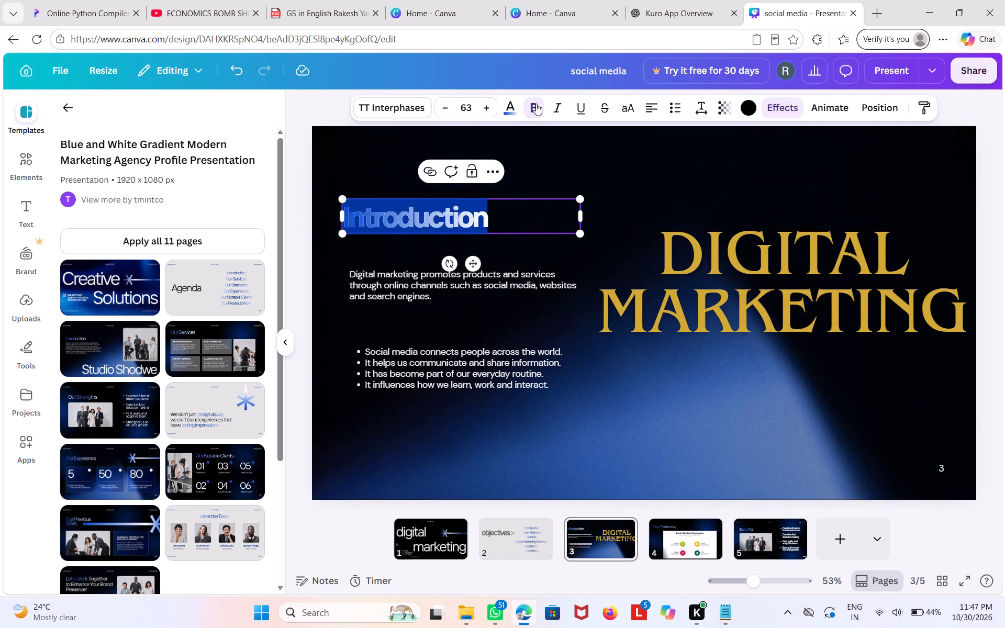
Make the word "objectives" in the page 2 title bold.
left_click(507, 543)
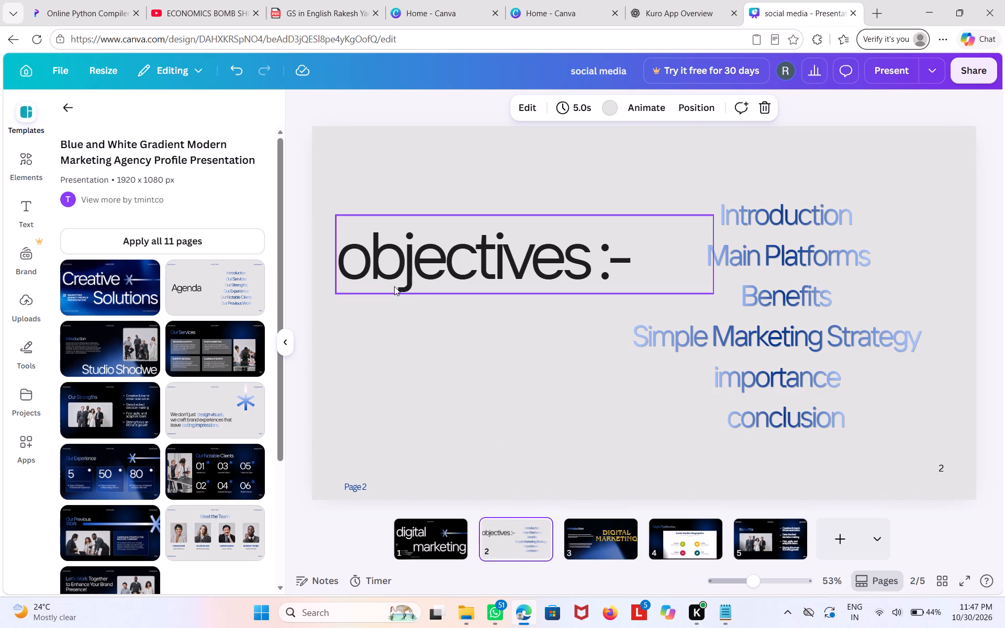
double_click(393, 277)
double_click(396, 264)
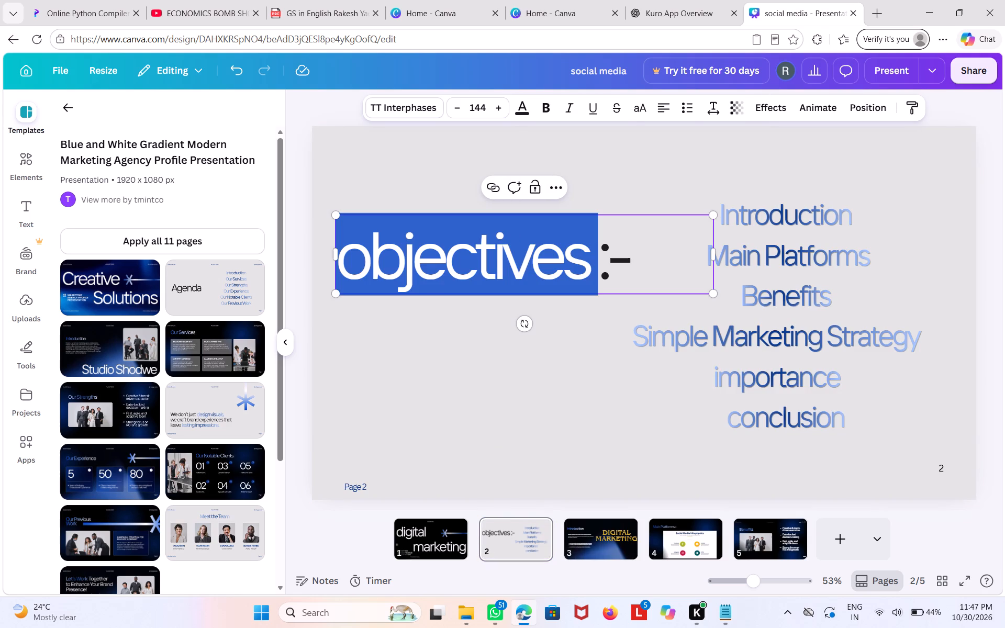
left_click(546, 115)
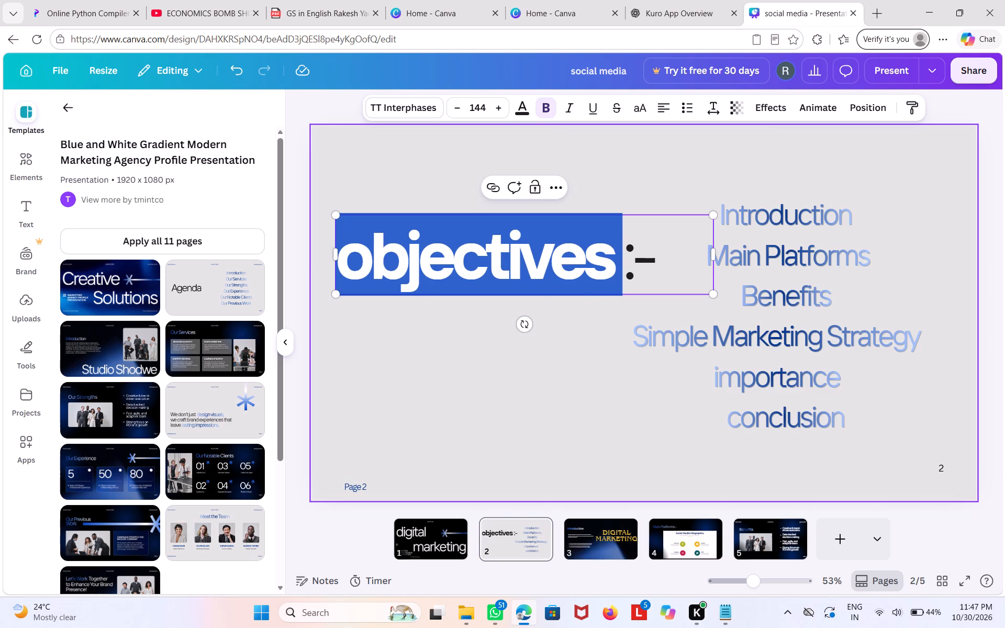
left_click(498, 377)
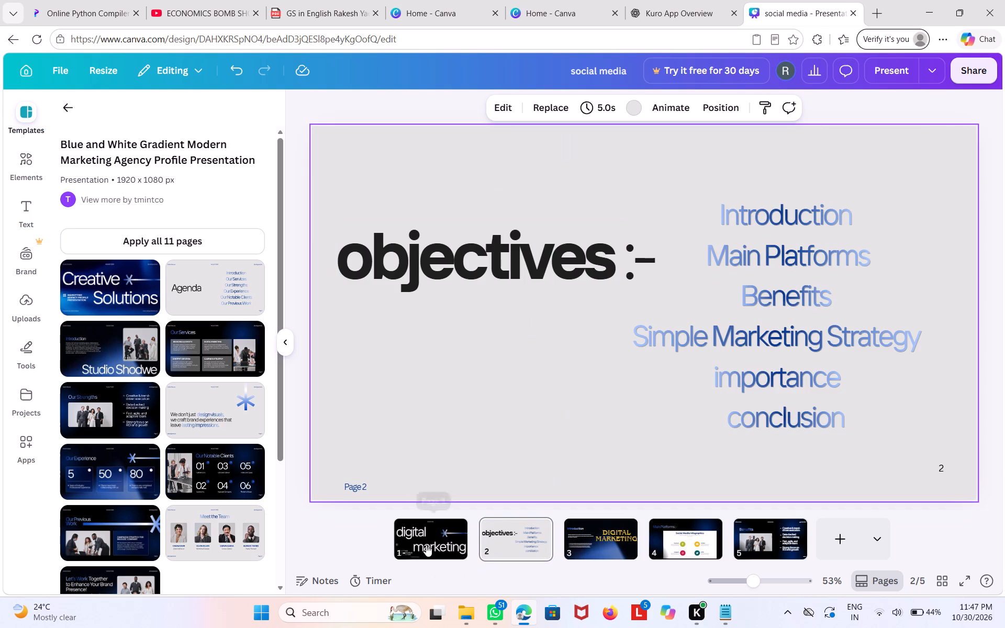
Look through pages 1 to 4 in order to check the finished slides.
left_click(426, 545)
left_click(519, 546)
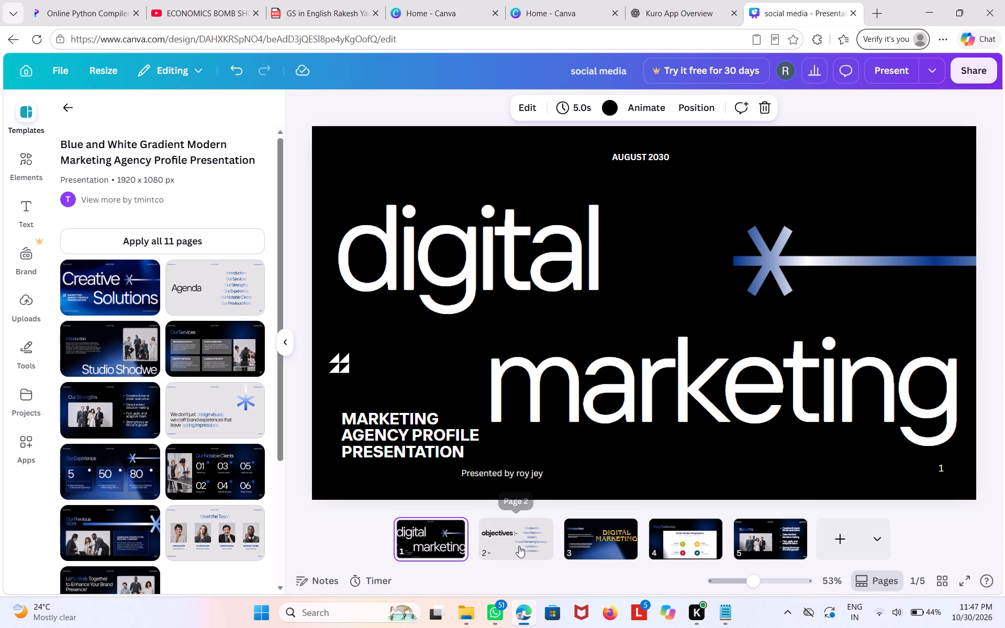
left_click(557, 548)
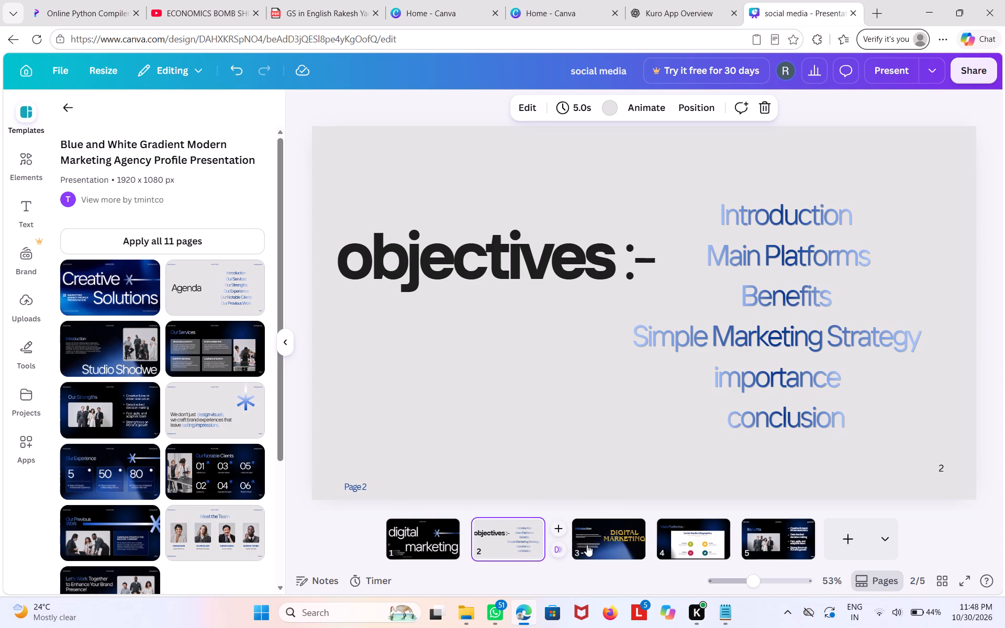
left_click(583, 545)
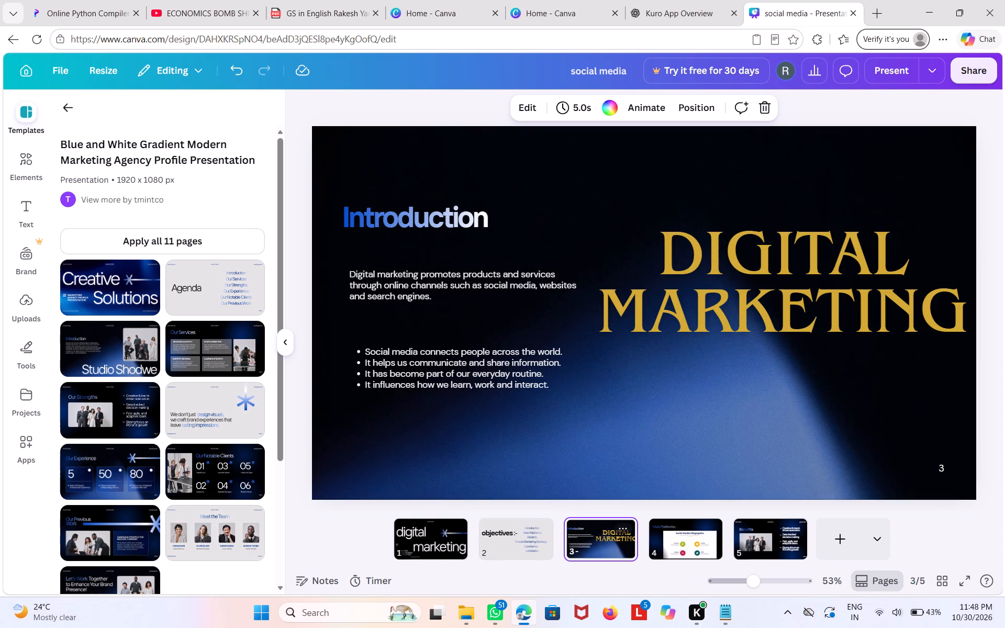
left_click(678, 531)
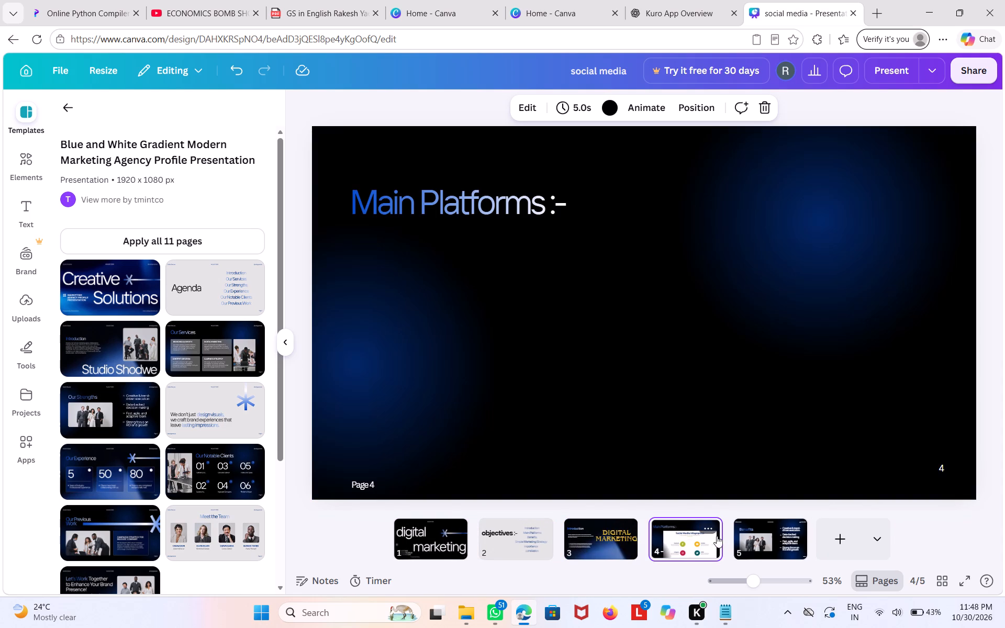
Clear the "Creative & trend-driven execution" text from item 01 on page 5.
left_click(761, 535)
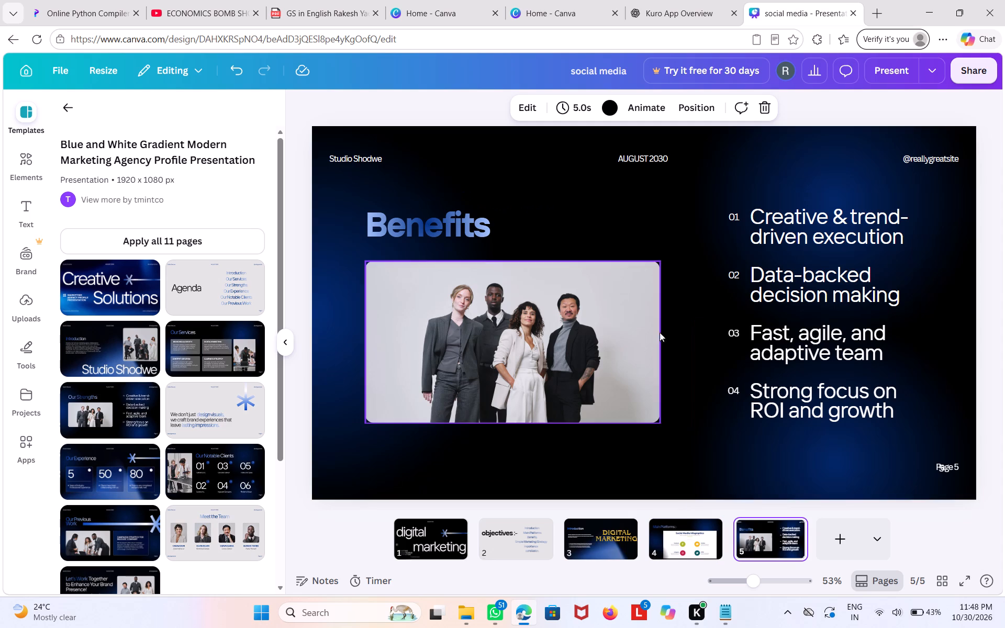
left_click(801, 209)
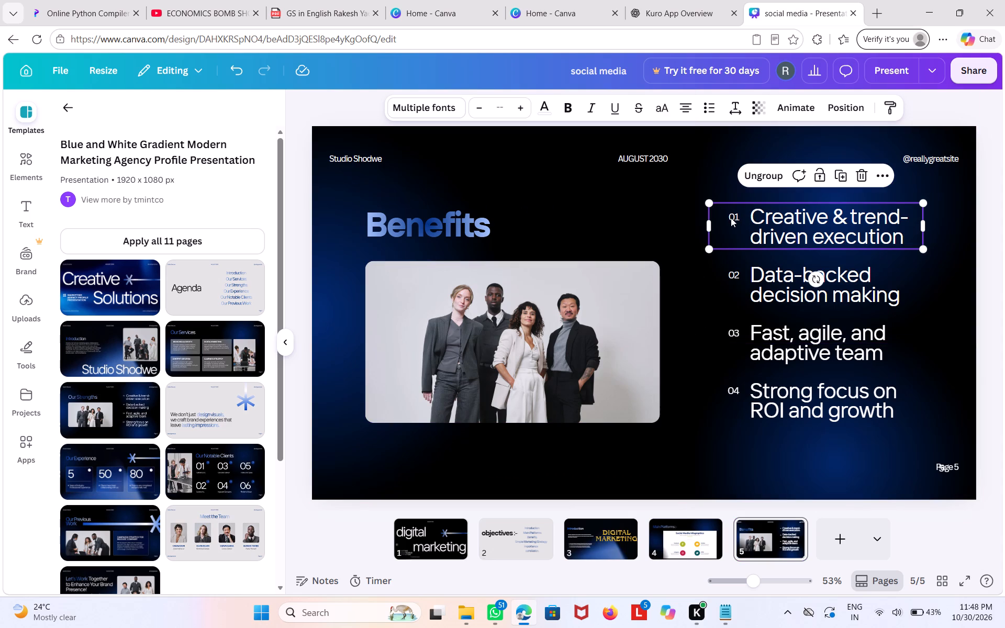
triple_click(754, 215)
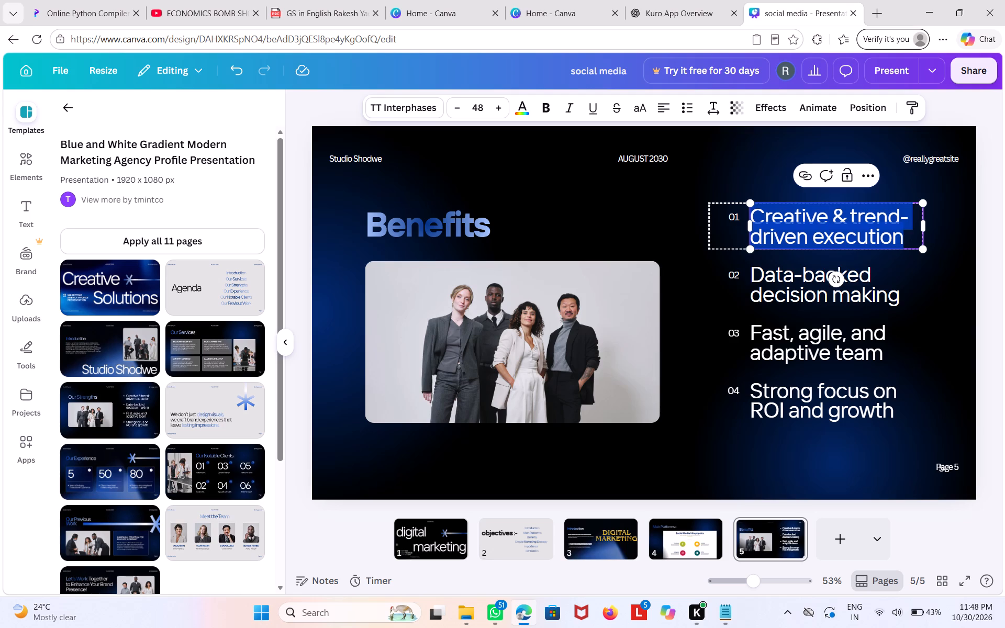
key("BackSpace")
left_click(679, 8)
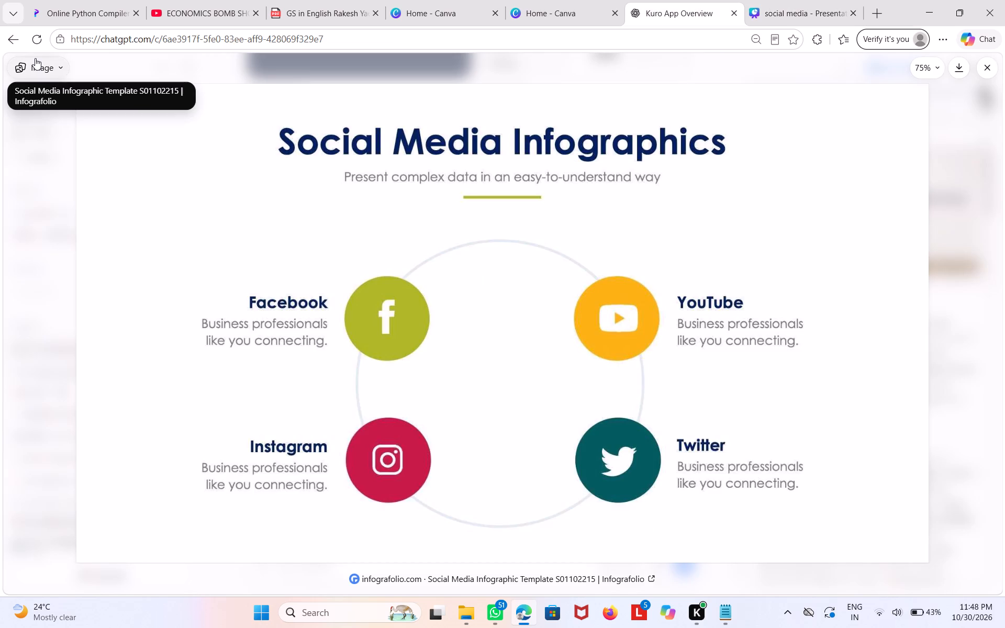
left_click(984, 68)
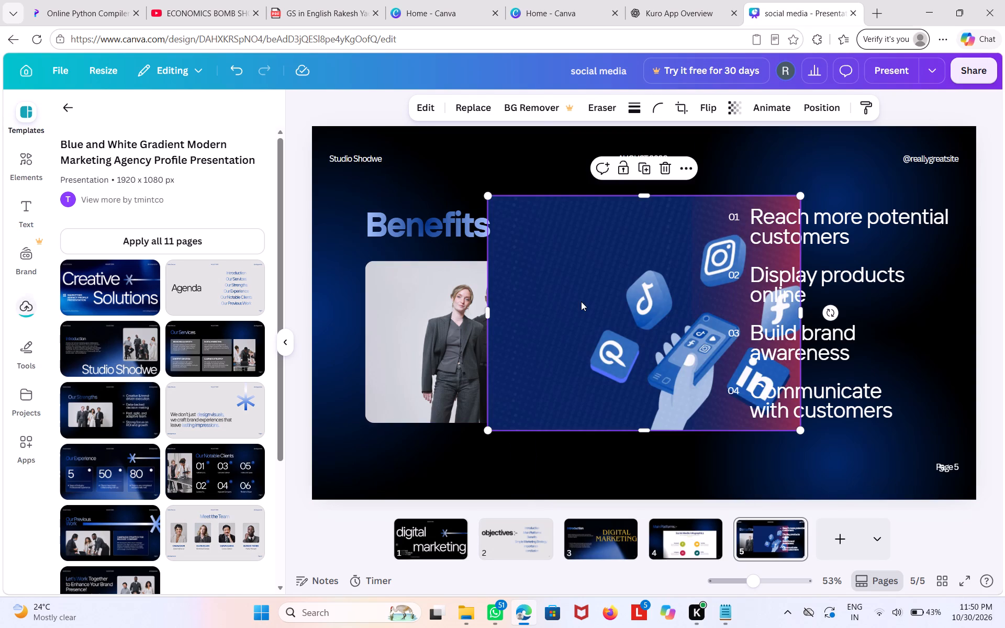
Delete the team photo on page 5 together with its empty frame.
left_click(442, 323)
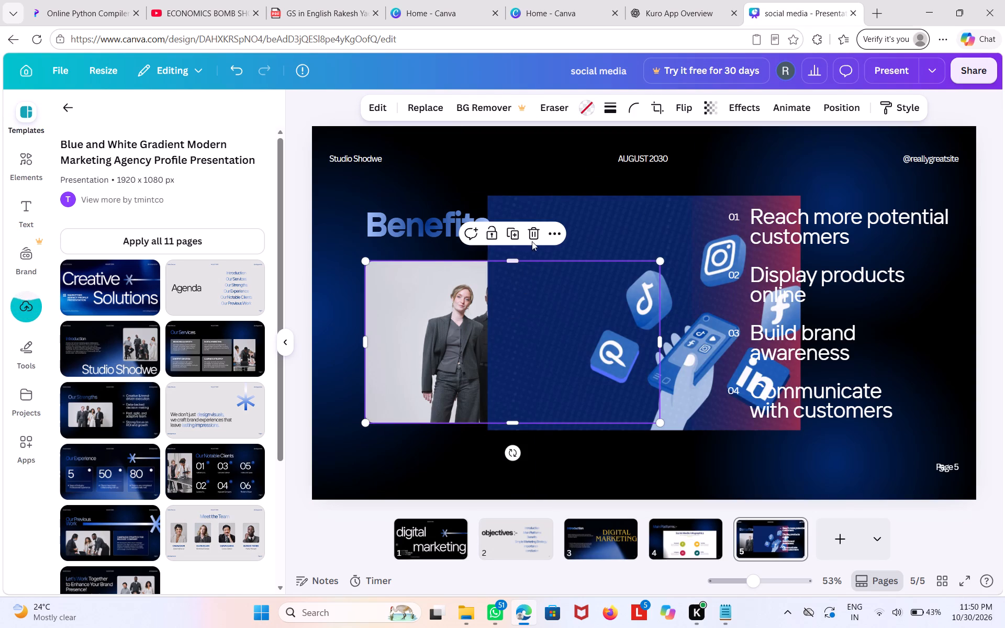
left_click(533, 236)
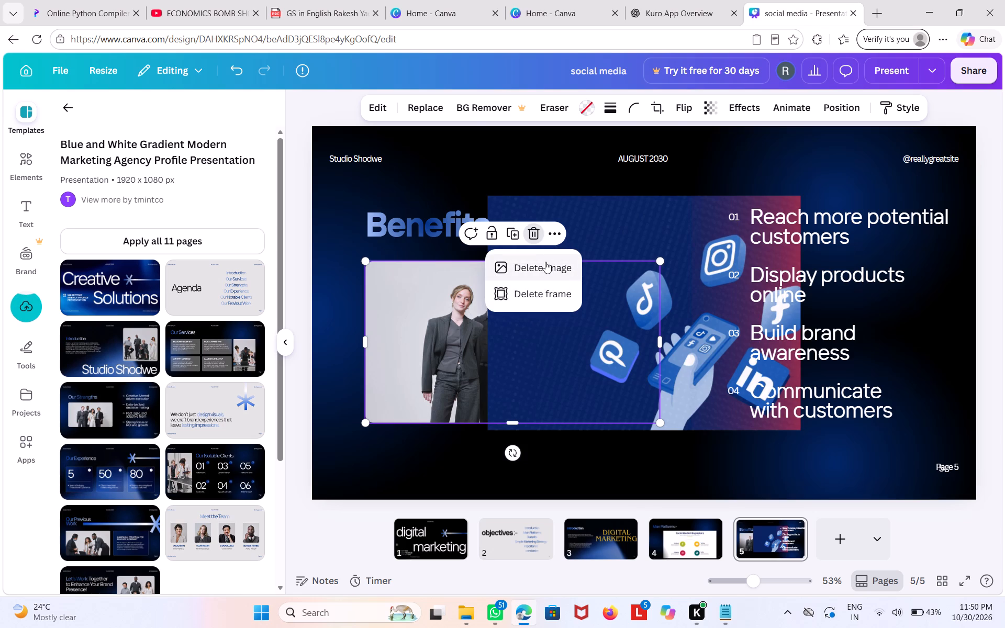
left_click(545, 262)
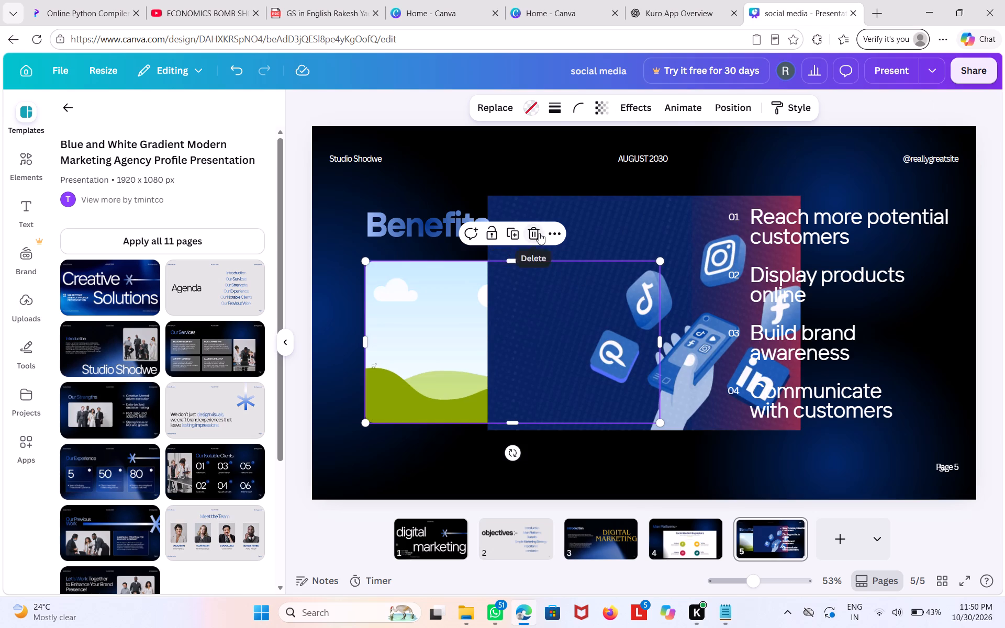
left_click(539, 233)
Move the social media illustration beneath the "Benefits" heading, clear of the numbered list.
left_click(578, 297)
scroll(578, 297, "up", 1)
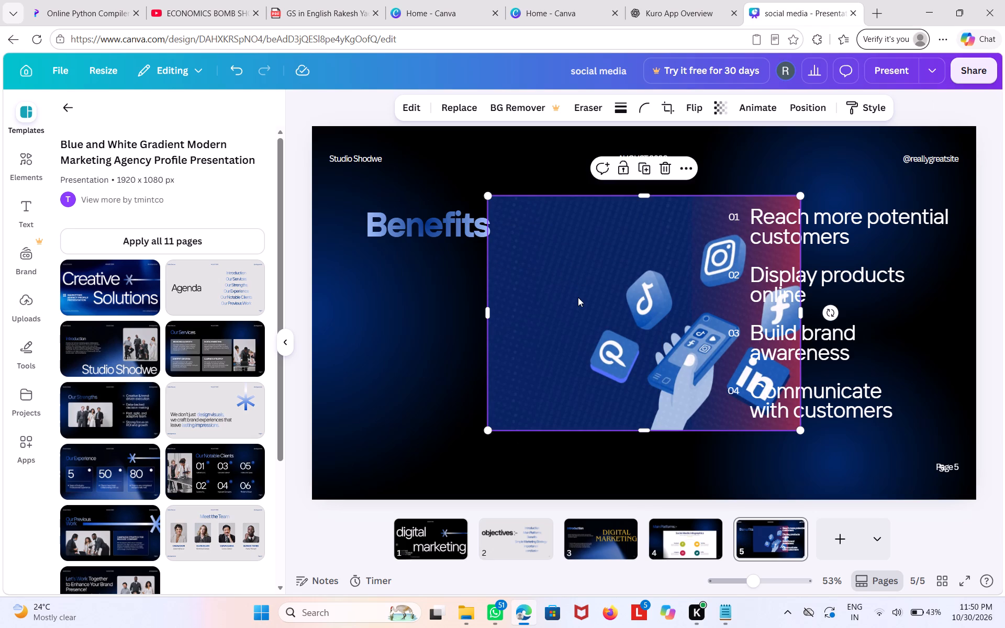
scroll(578, 297, "up", 1)
left_click(578, 297)
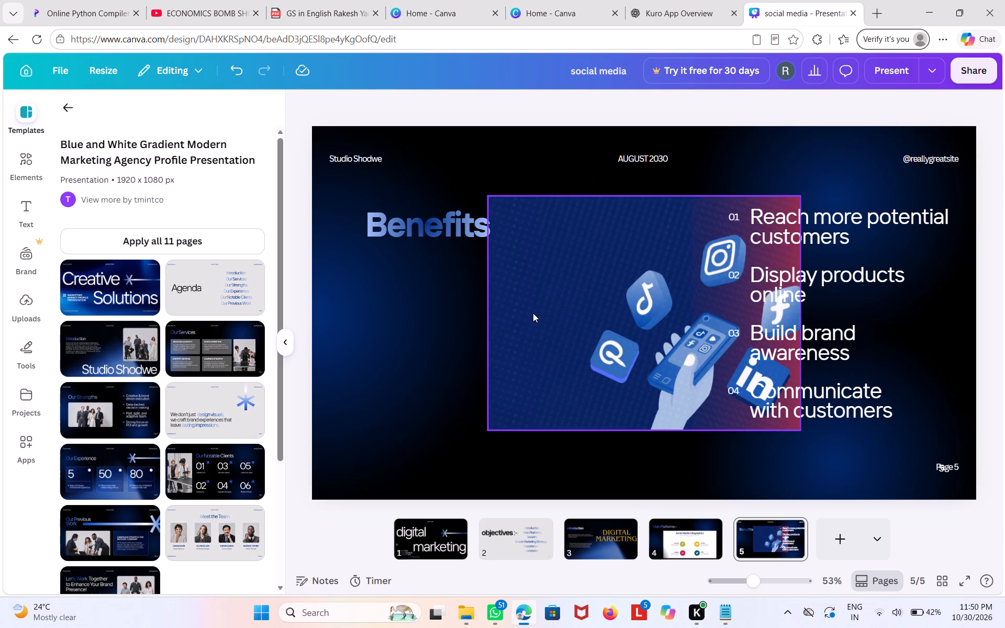
left_click_drag(533, 313, 395, 372)
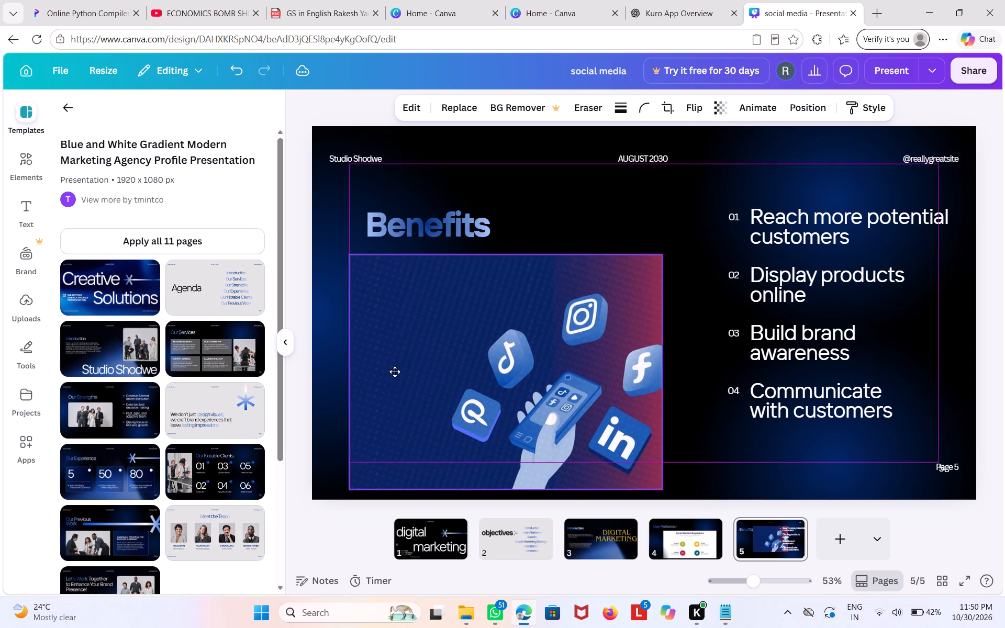
left_click_drag(395, 372, 389, 371)
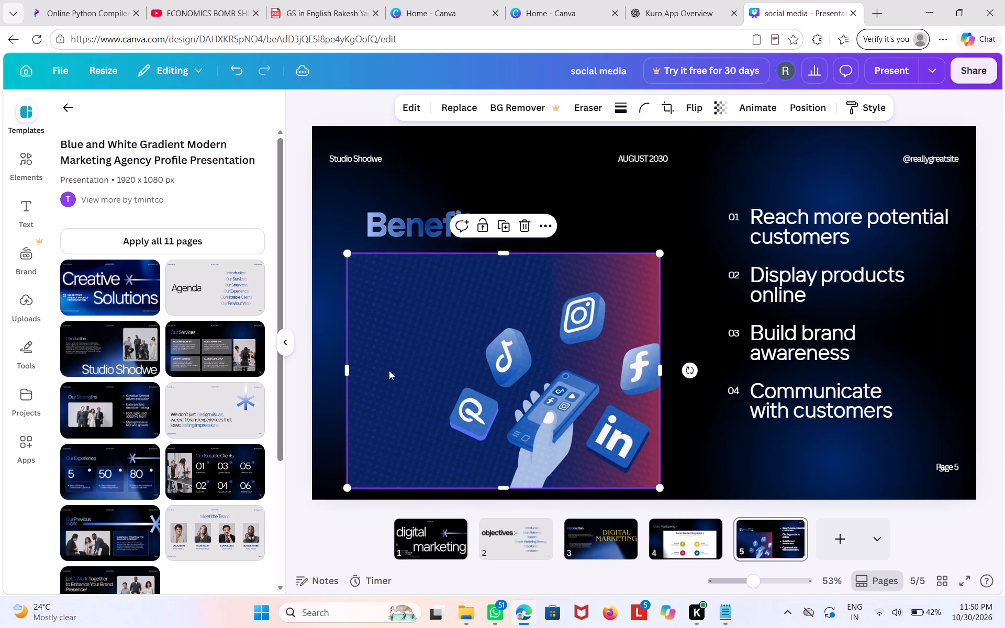
left_click(600, 214)
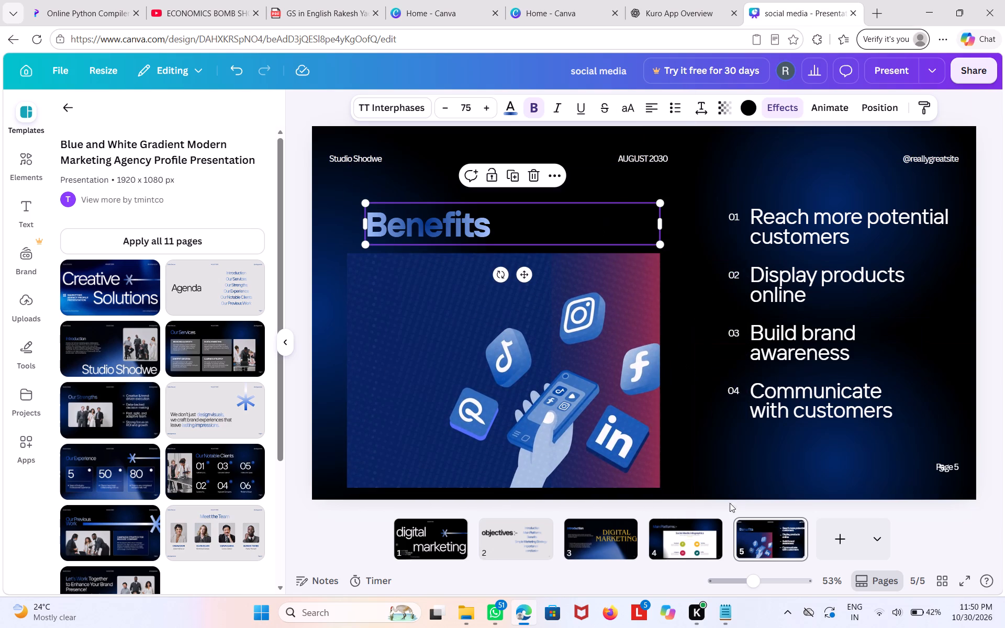
Add a new blank page after page 5.
left_click(839, 539)
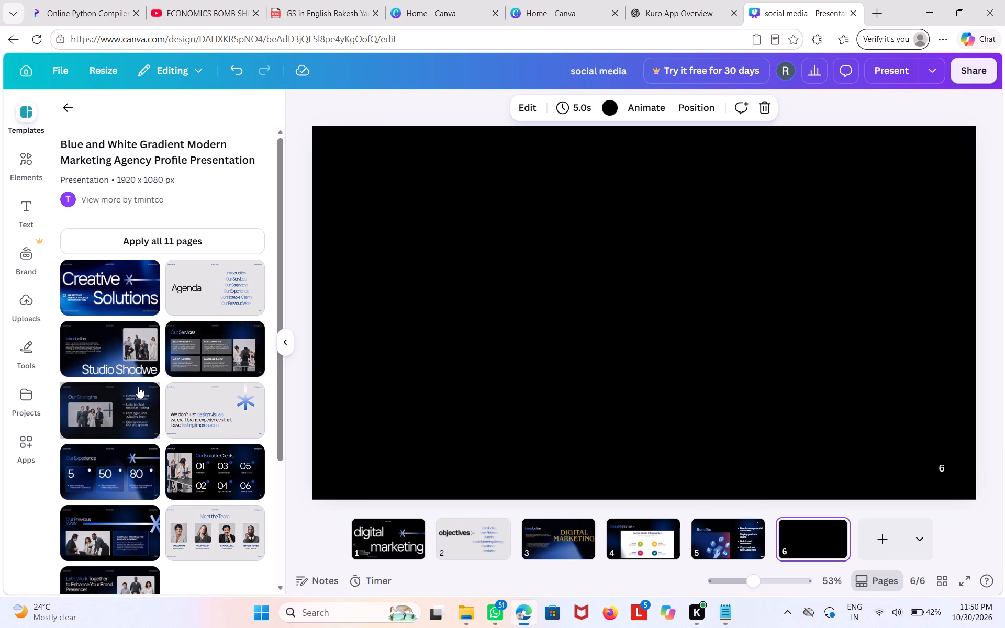
Apply the template's "We don't just design visuals" layout to the blank page 6.
left_click(235, 417)
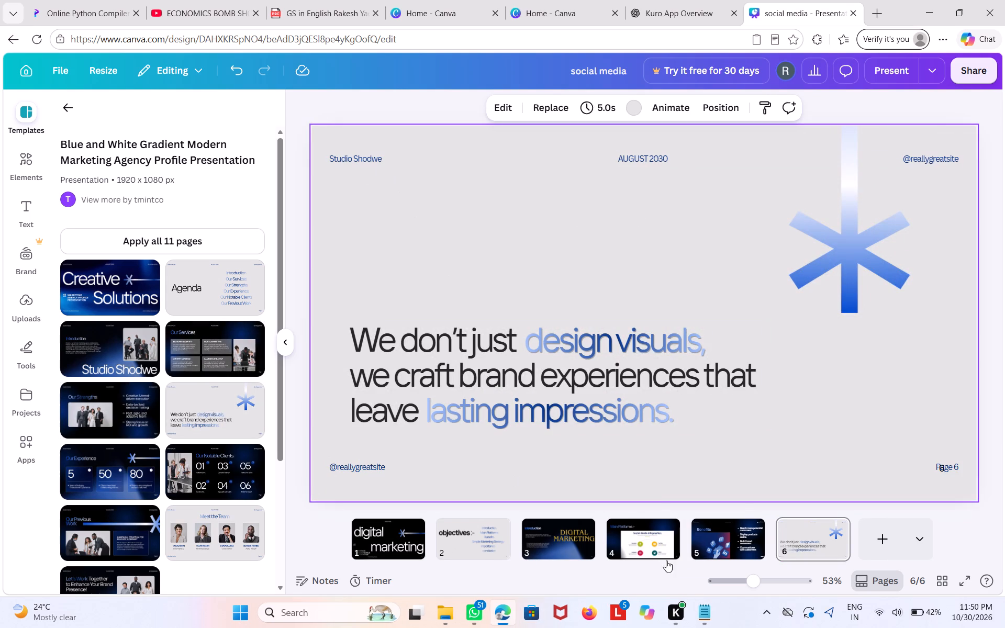
left_click(719, 545)
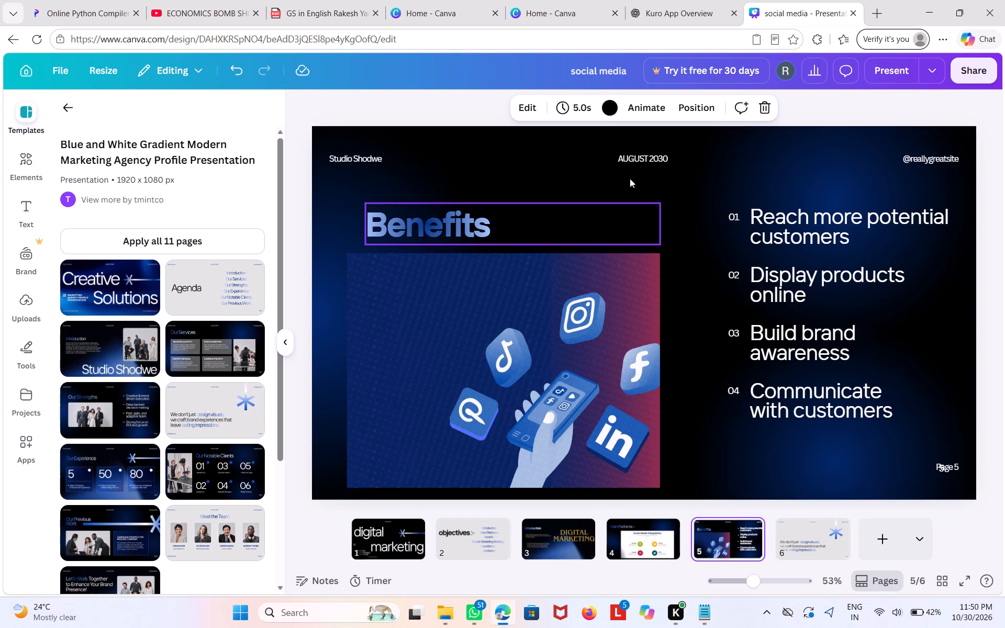
left_click(634, 151)
left_click(636, 154)
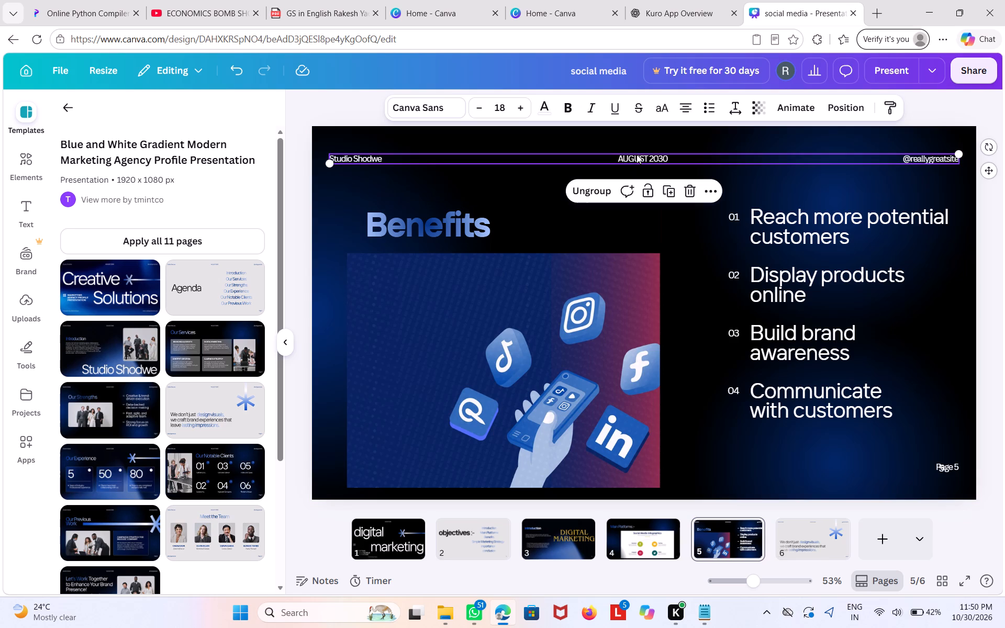
left_click(689, 189)
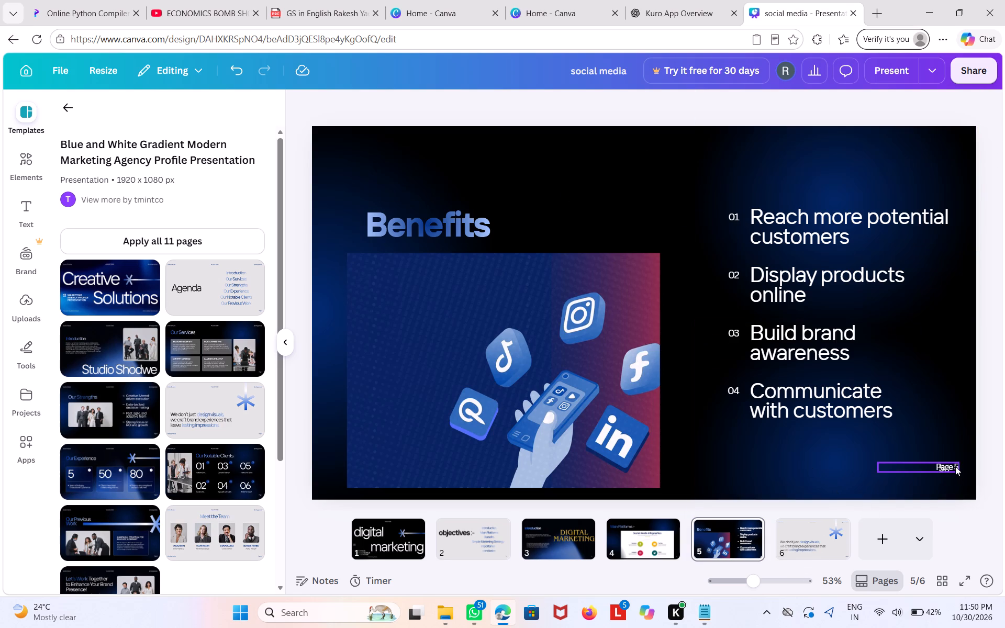
Move the "Page 5" label off the page number into page 5's lower-left corner, beneath the illustration.
left_click_drag(955, 466, 387, 501)
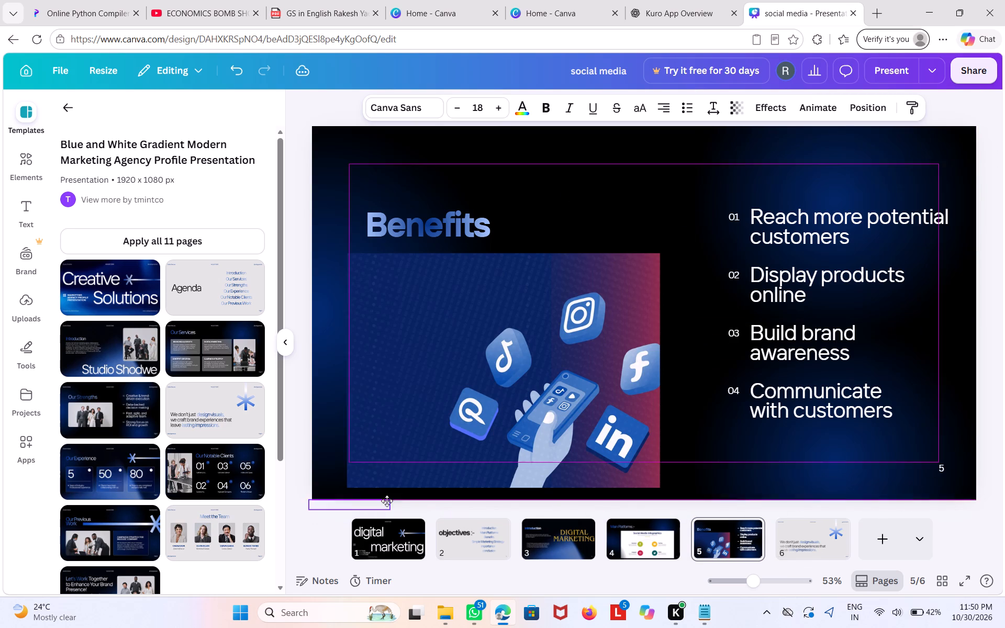
left_click_drag(387, 501, 358, 488)
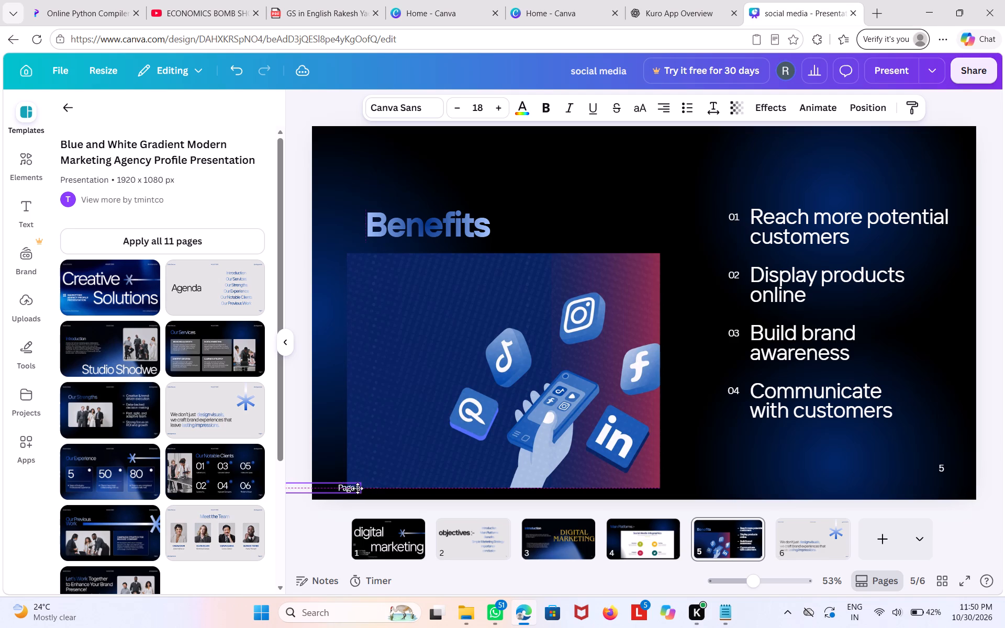
left_click_drag(358, 488, 338, 490)
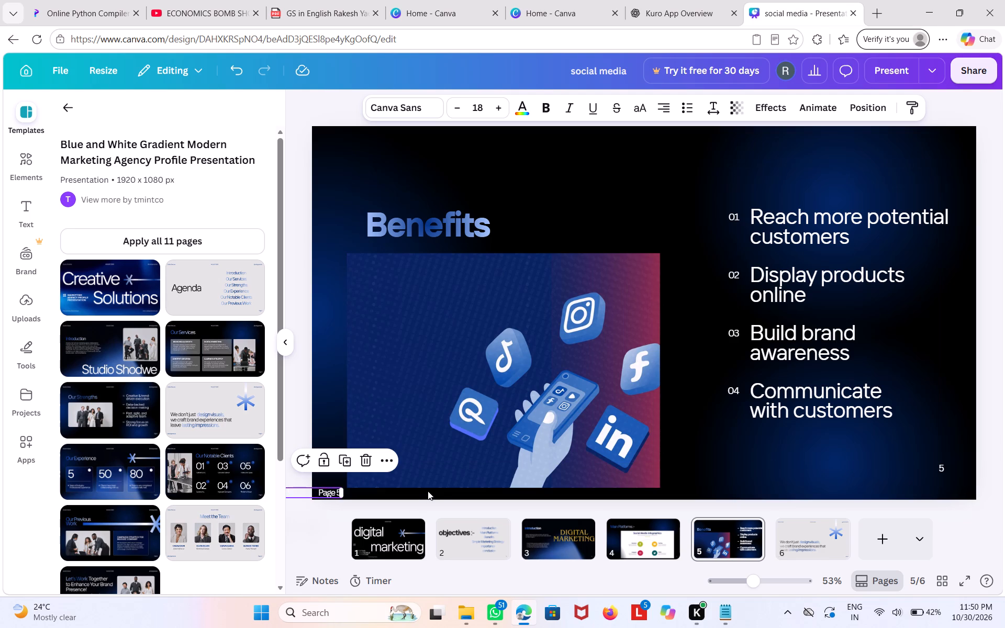
left_click(502, 492)
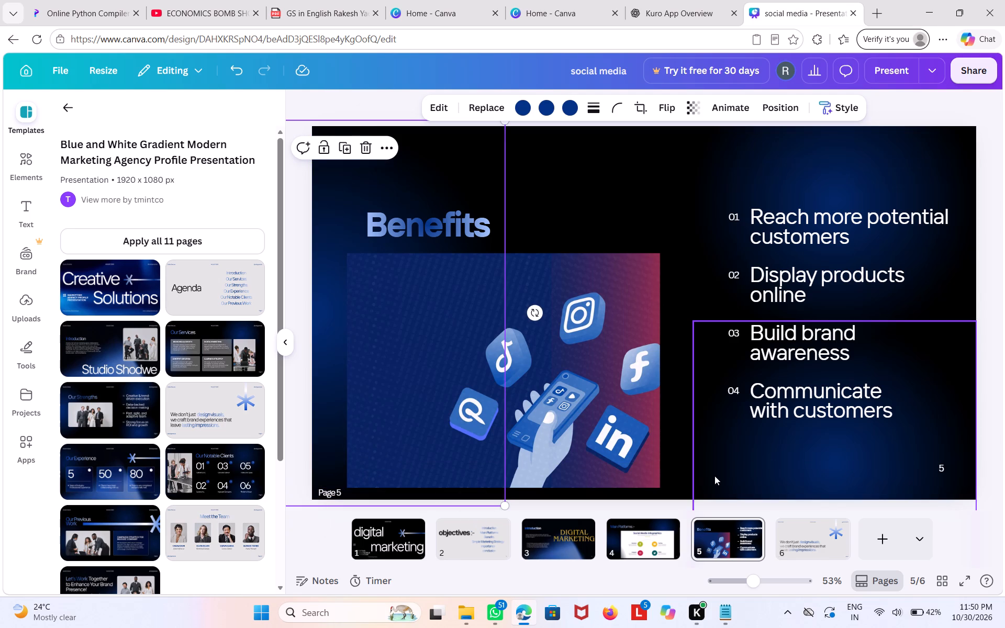
left_click(629, 552)
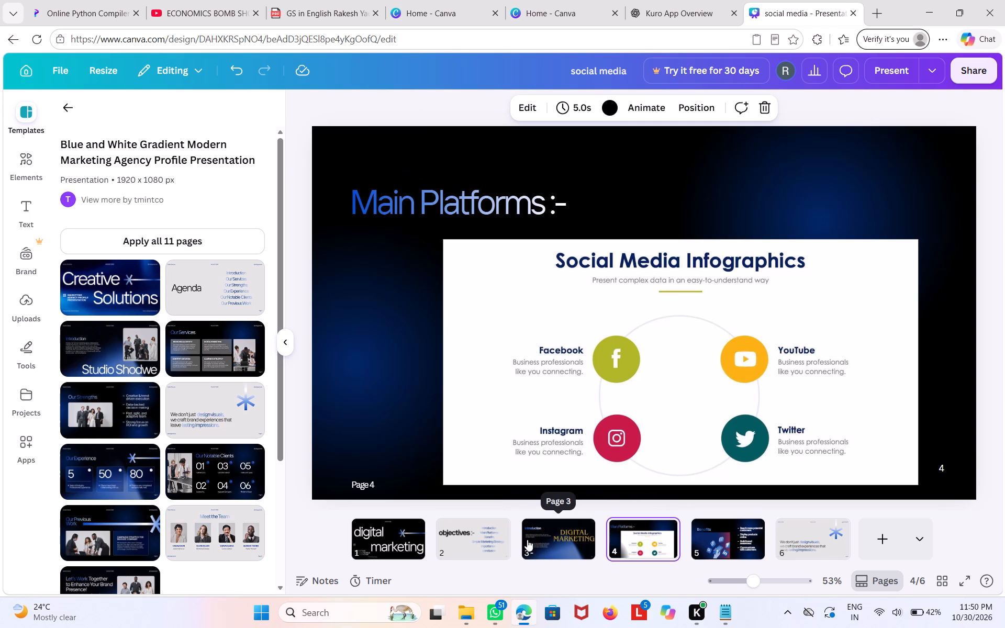
left_click(486, 532)
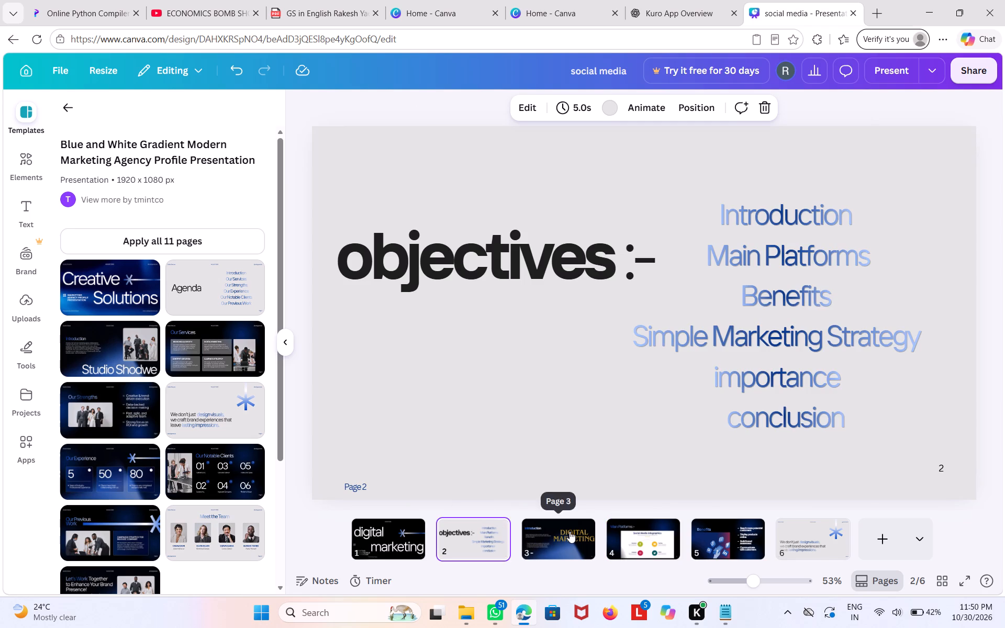
left_click(569, 531)
left_click(638, 542)
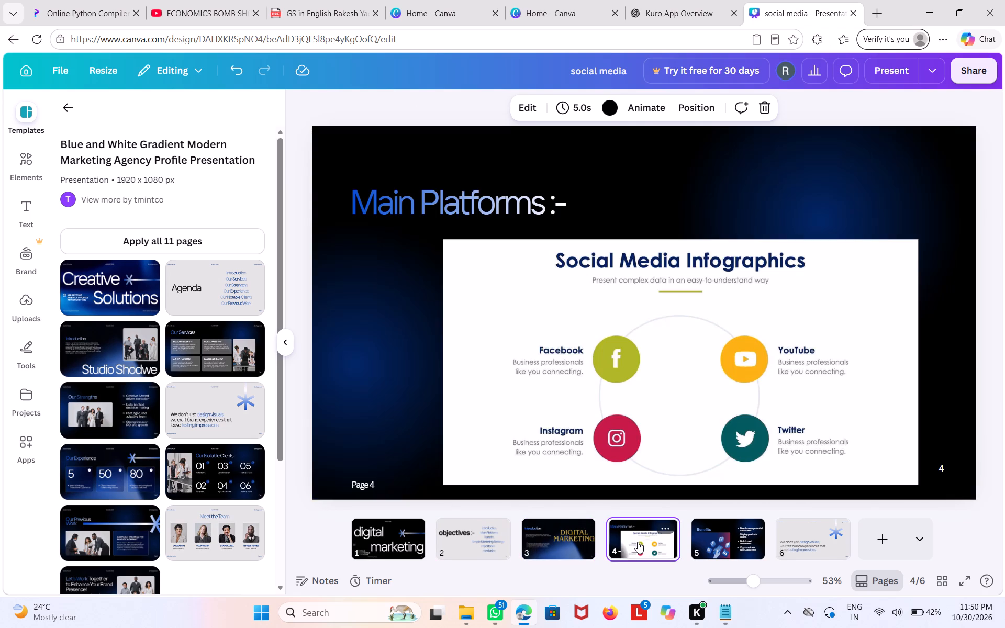
left_click(719, 544)
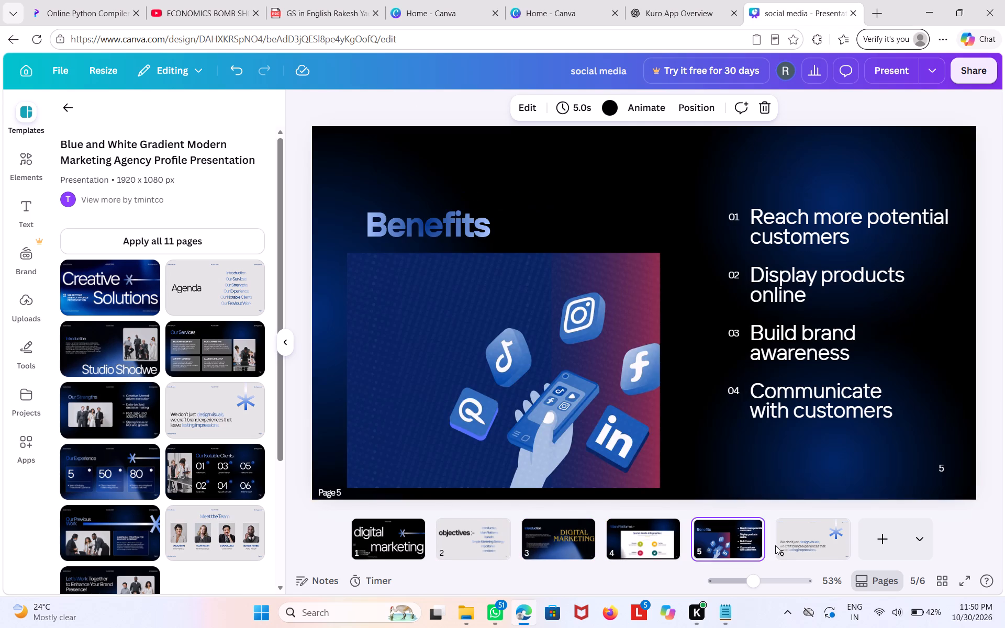
left_click(800, 544)
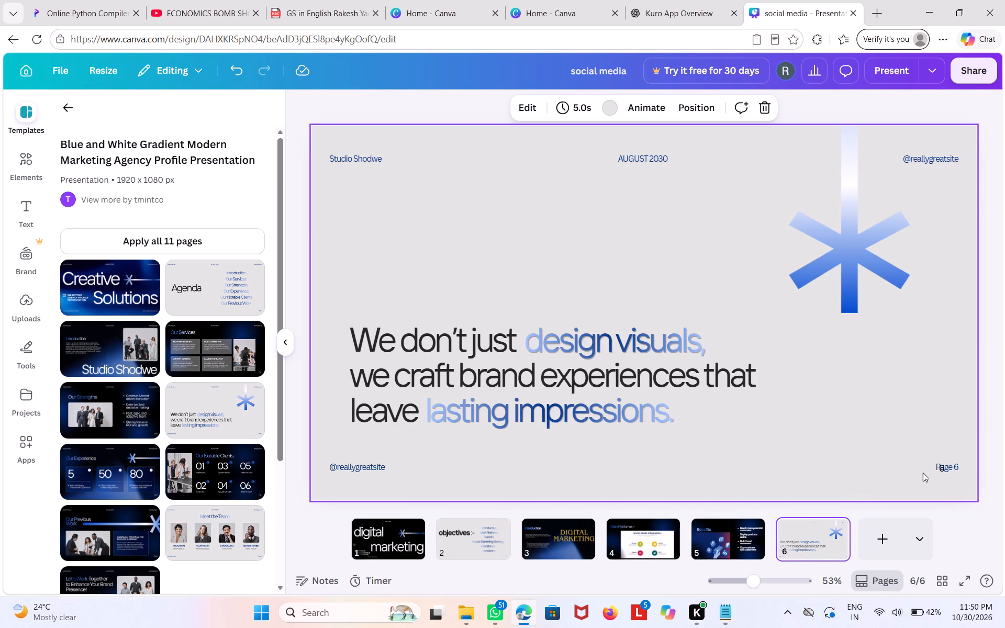
left_click_drag(943, 463, 774, 491)
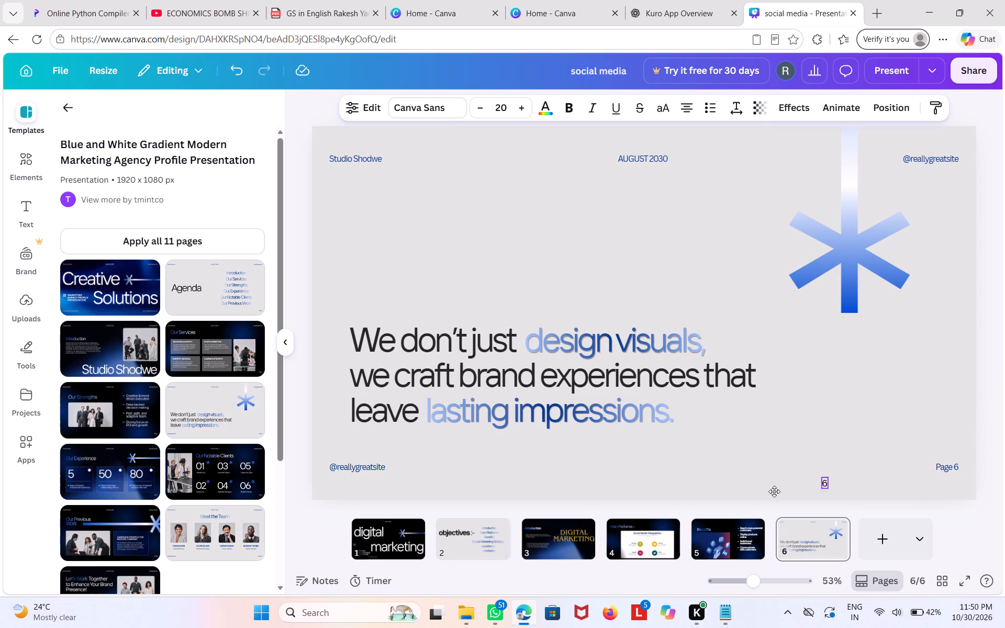
left_click_drag(774, 491, 710, 488)
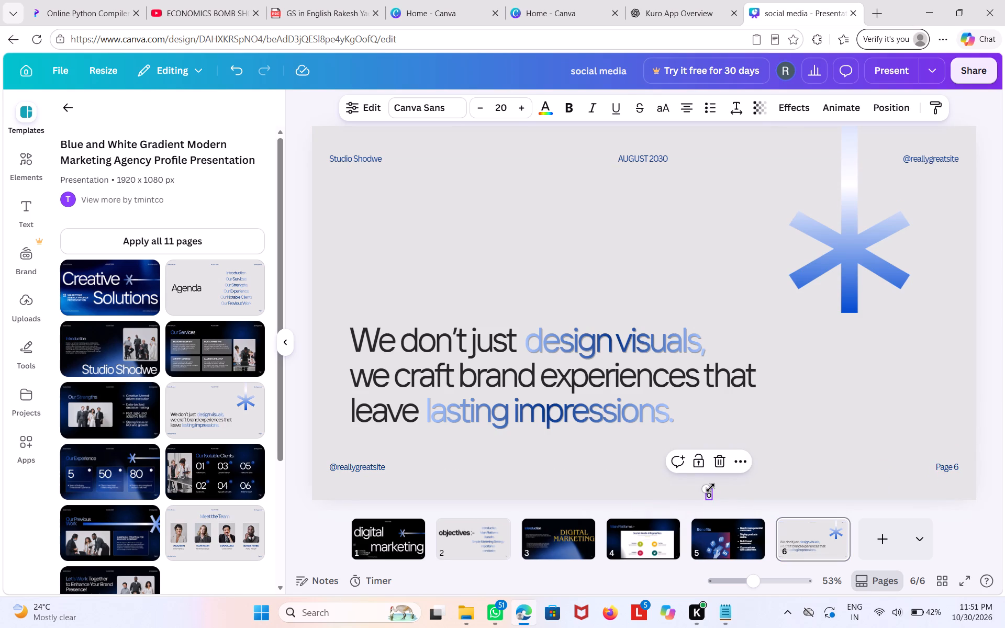
left_click_drag(936, 464, 345, 483)
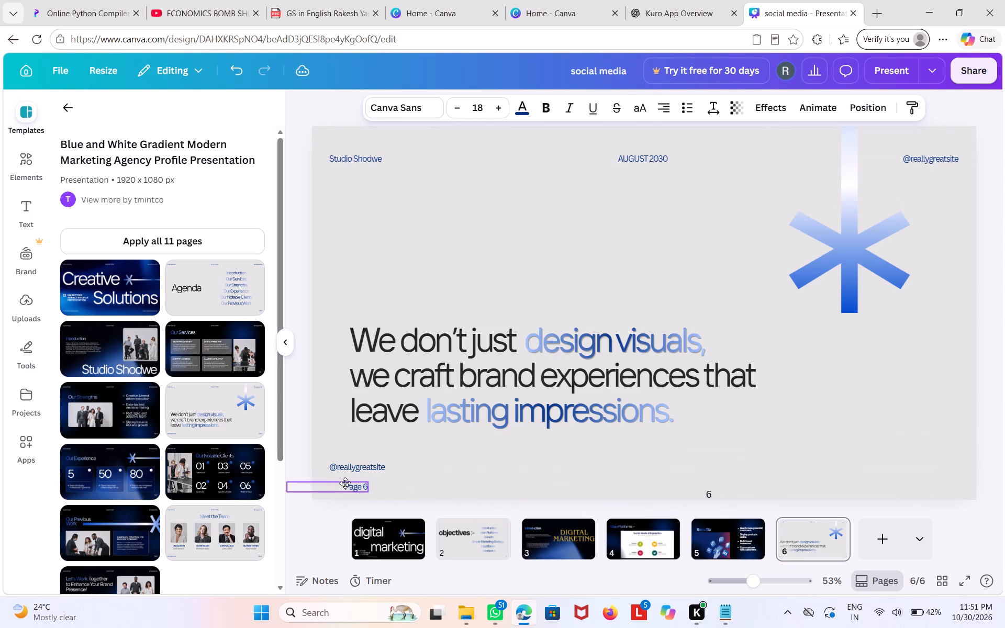
left_click_drag(345, 483, 336, 481)
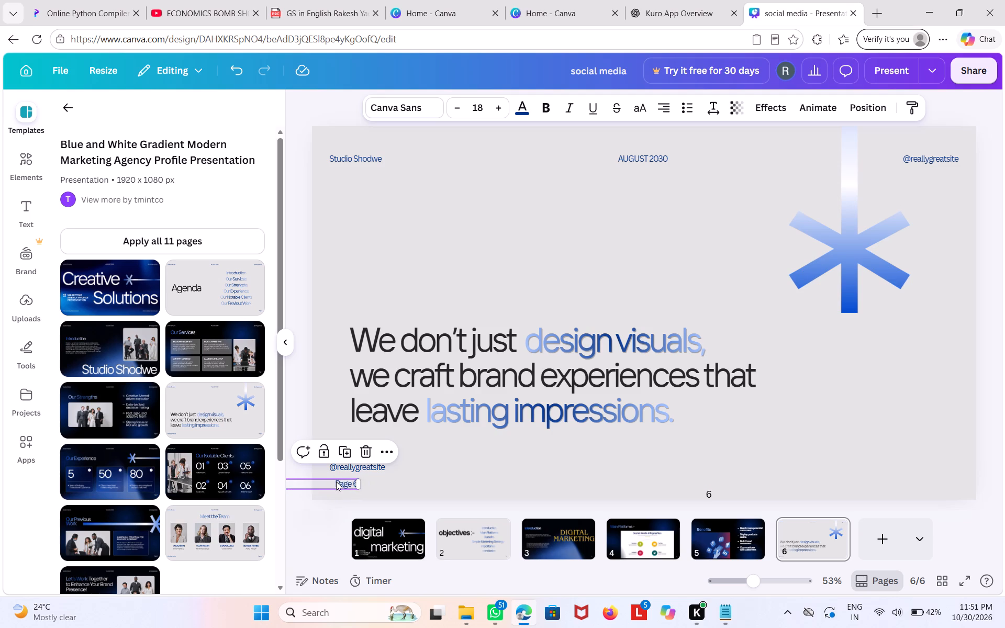
left_click_drag(710, 492, 958, 480)
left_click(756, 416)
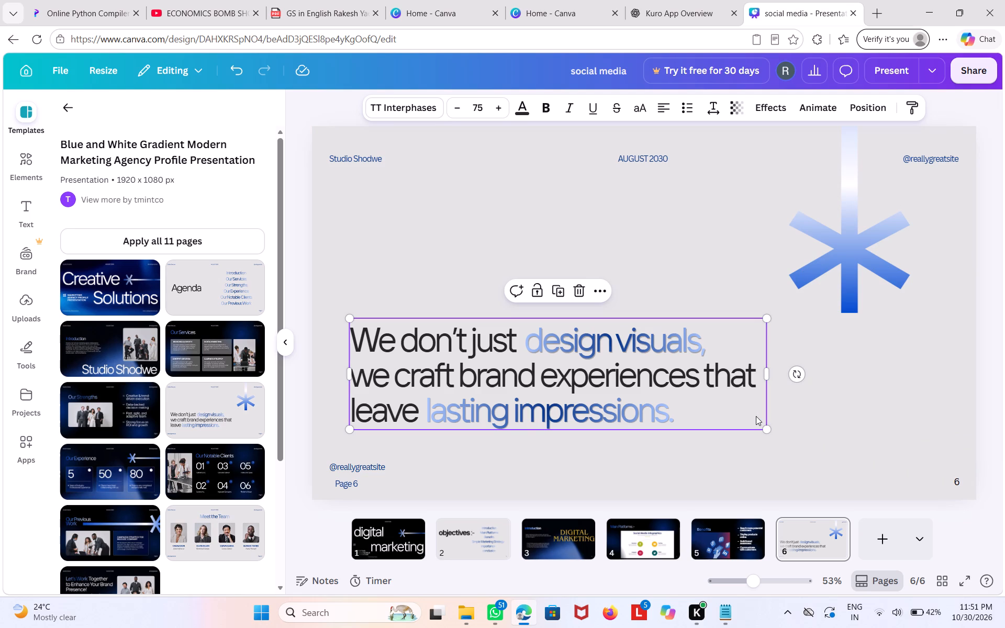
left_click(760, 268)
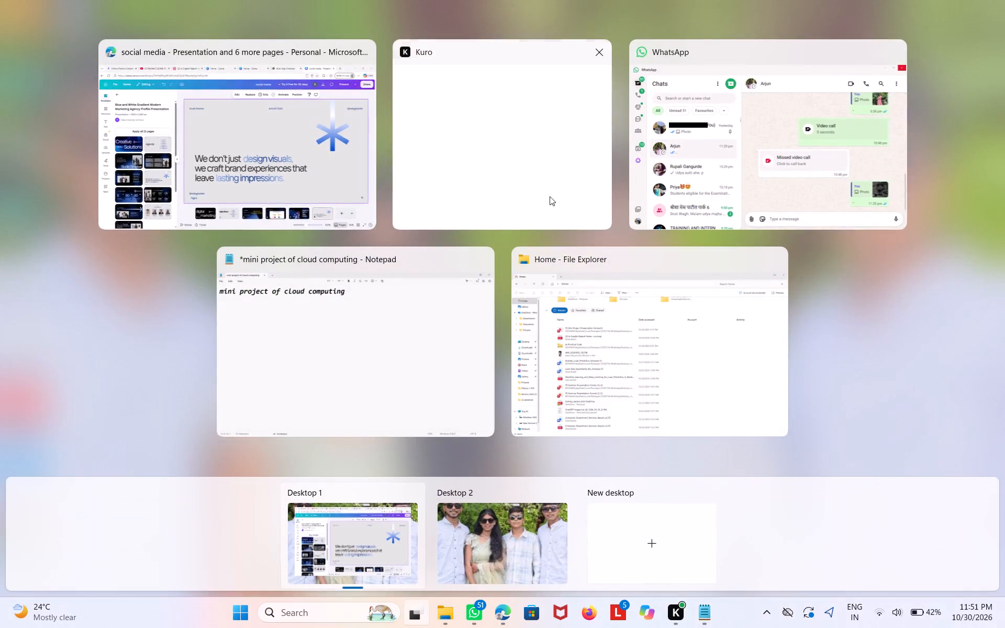